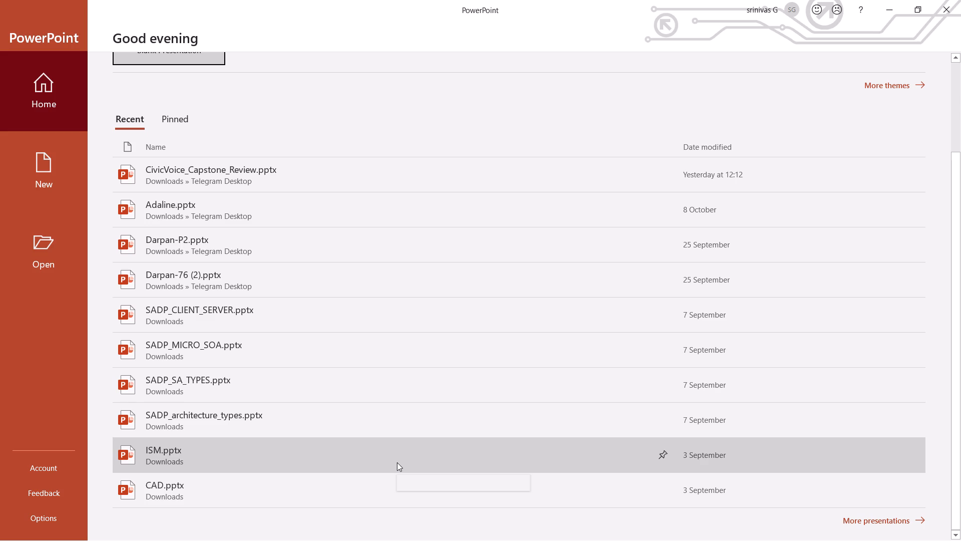
Open the recent presentation ISM.pptx from the Downloads folder.
{"action": "double_click", "coordinate": [397, 462]}
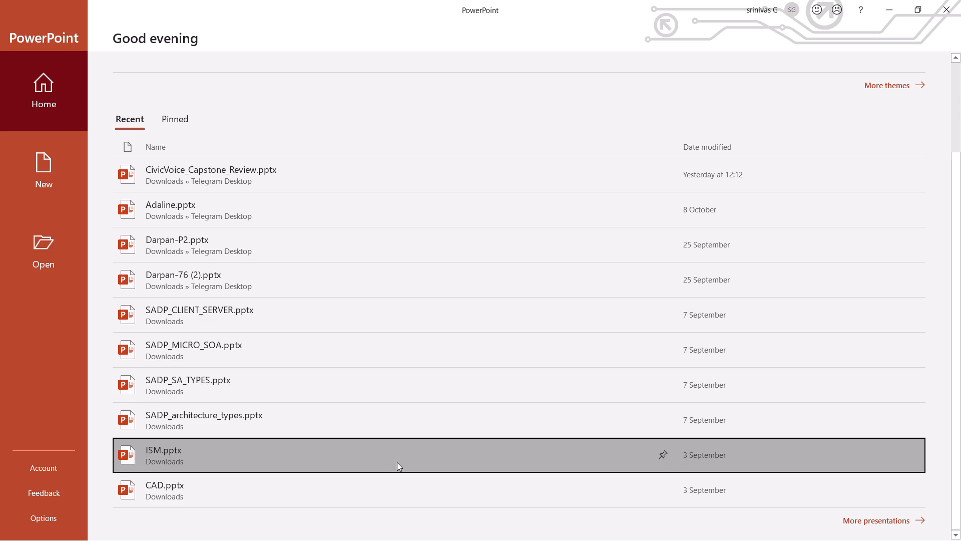
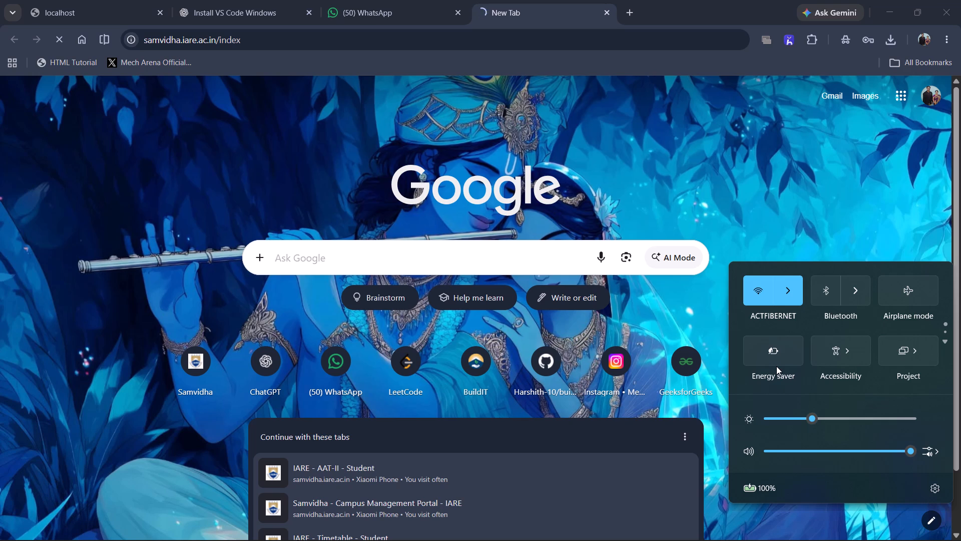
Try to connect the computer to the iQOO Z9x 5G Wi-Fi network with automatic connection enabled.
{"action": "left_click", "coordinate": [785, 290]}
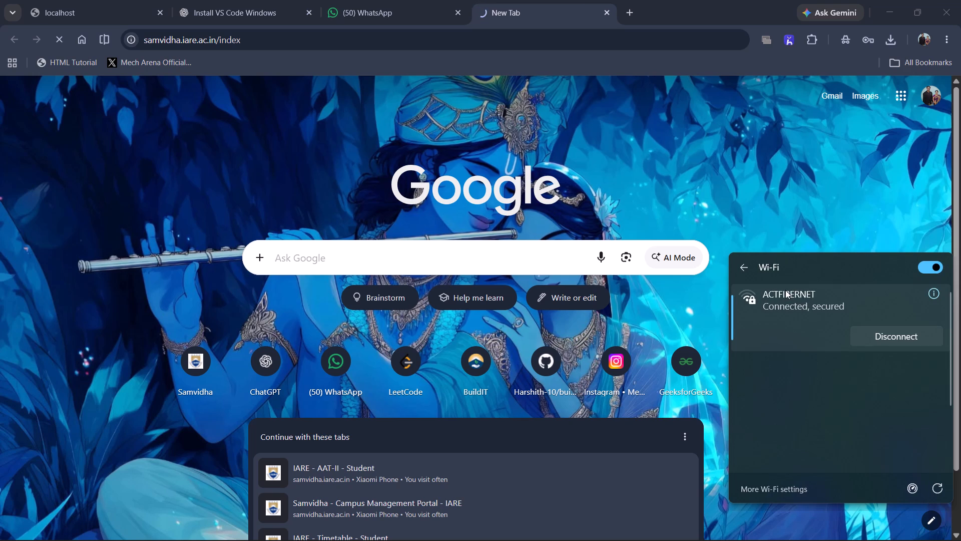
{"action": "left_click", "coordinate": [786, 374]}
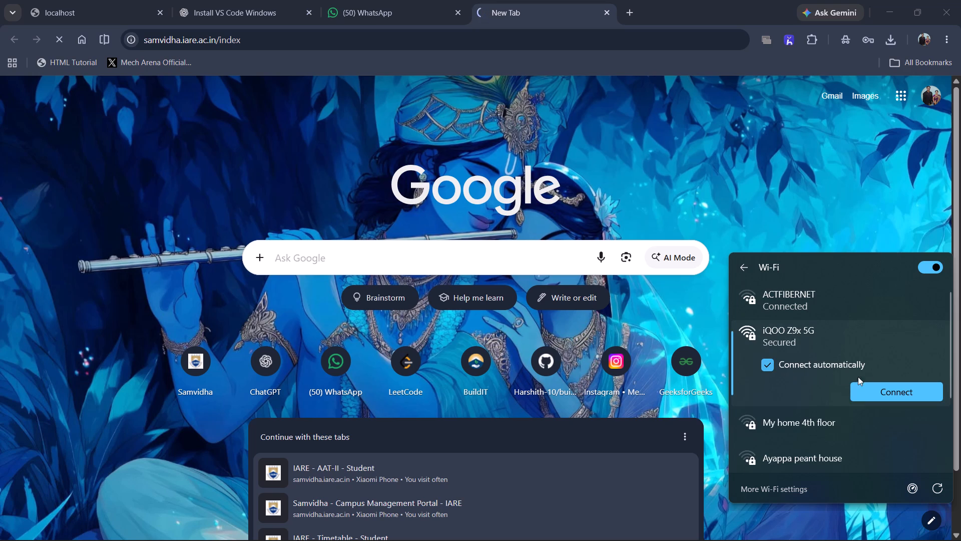
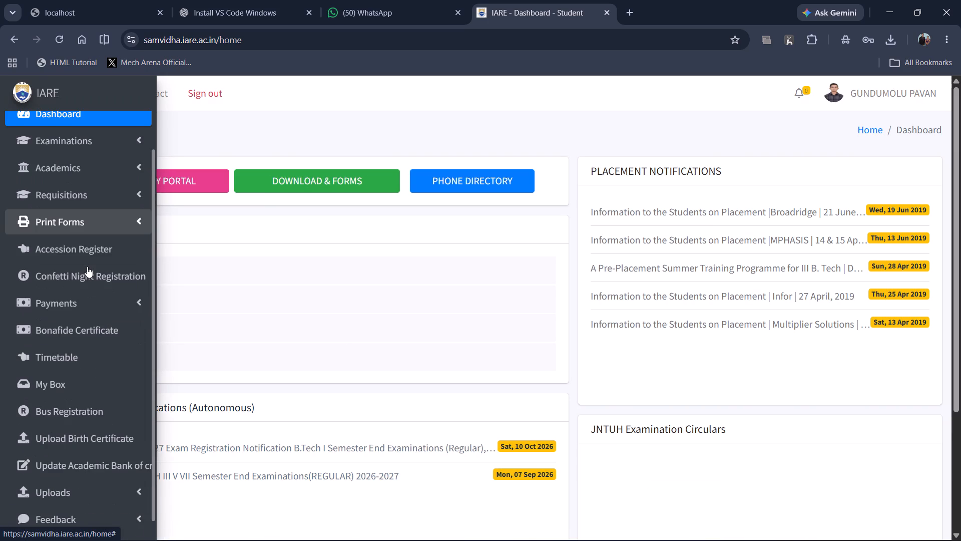
Open the AAT-I uploads page in the student portal to check its course list.
{"action": "scroll", "coordinate": [87, 266], "scroll_direction": "up", "scroll_amount": 2}
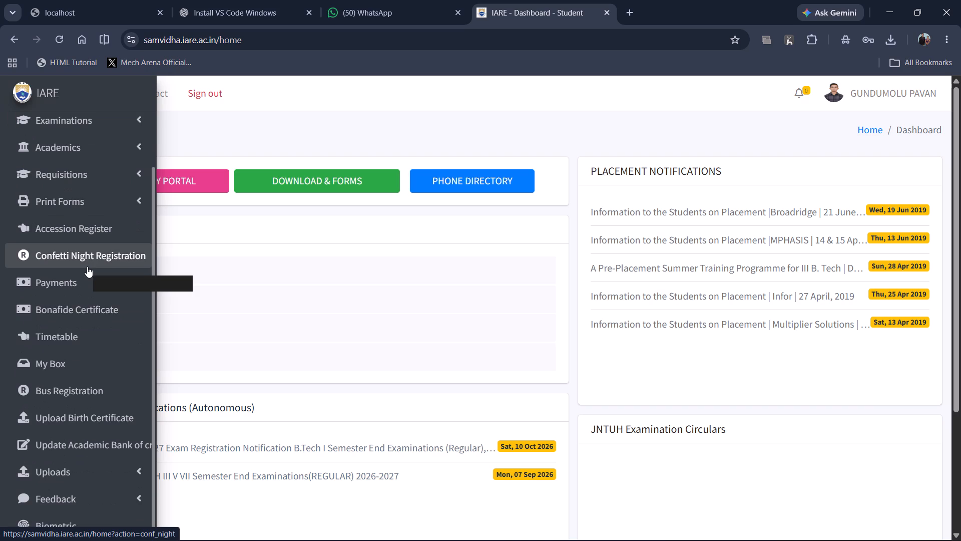
{"action": "scroll", "coordinate": [87, 266], "scroll_direction": "up", "scroll_amount": 2}
{"action": "scroll", "coordinate": [87, 266], "scroll_direction": "down", "scroll_amount": 2}
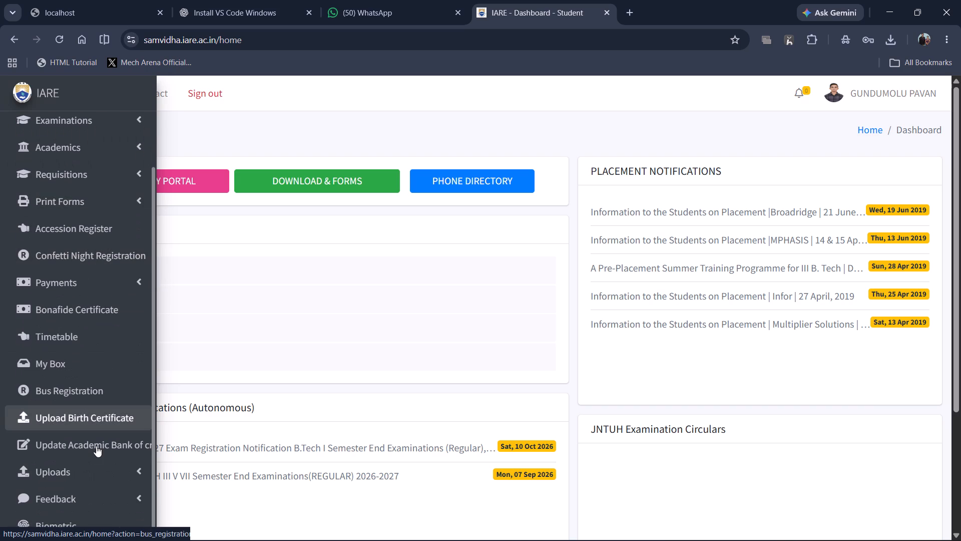
{"action": "left_click", "coordinate": [96, 465]}
{"action": "scroll", "coordinate": [96, 465], "scroll_direction": "down", "scroll_amount": 3}
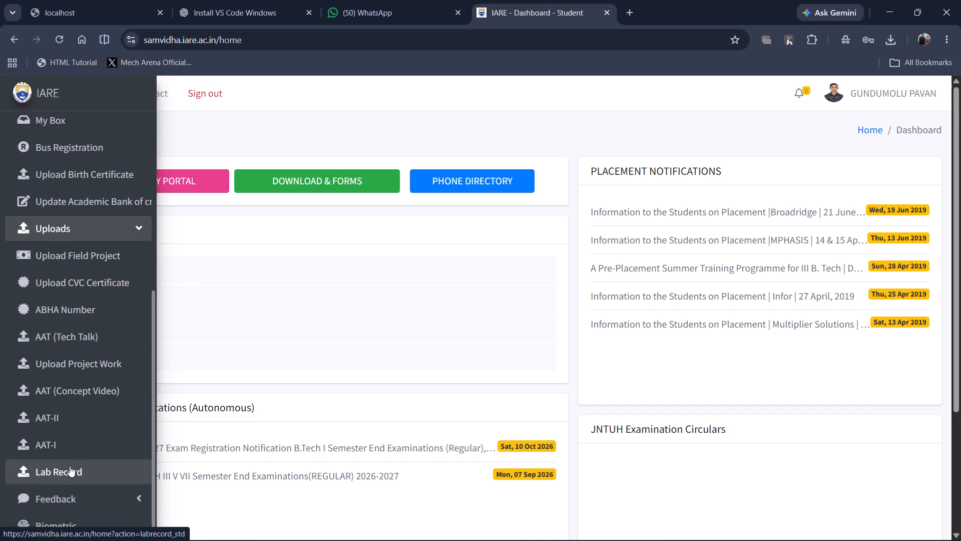
{"action": "left_click", "coordinate": [77, 444]}
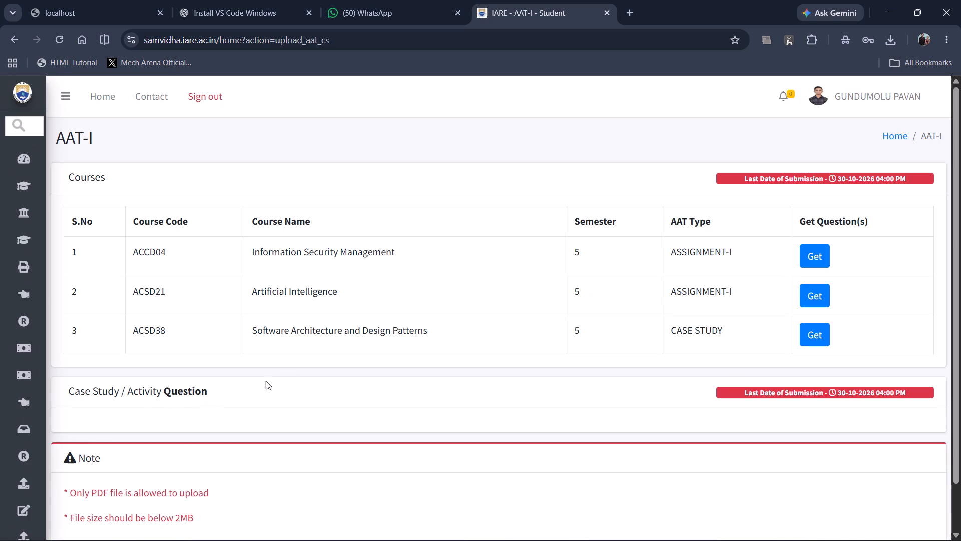
Open the AAT-II uploads page and get the assigned question for Information Security Management (ACCD04).
{"action": "scroll", "coordinate": [42, 474], "scroll_direction": "down", "scroll_amount": 4}
{"action": "left_click", "coordinate": [58, 472]}
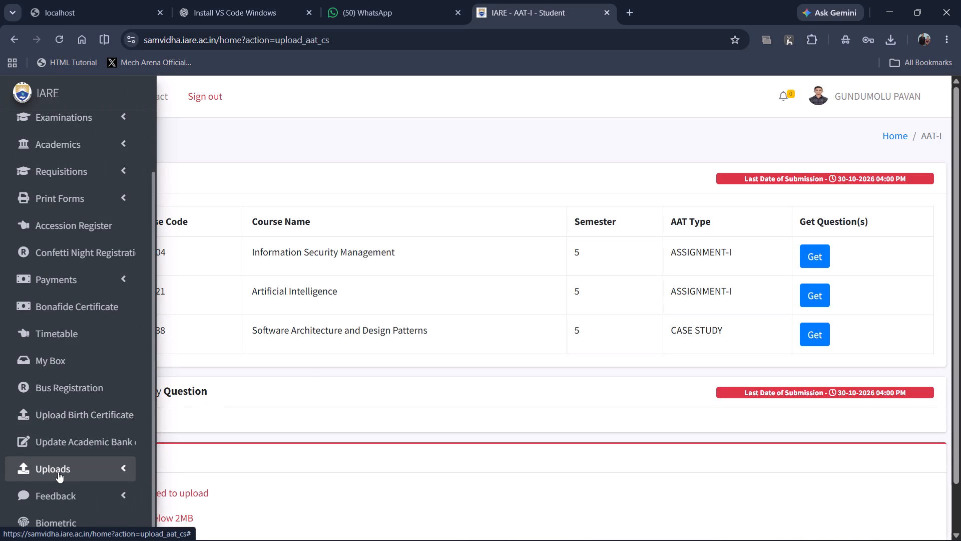
{"action": "scroll", "coordinate": [58, 472], "scroll_direction": "down", "scroll_amount": 4}
{"action": "left_click", "coordinate": [69, 418]}
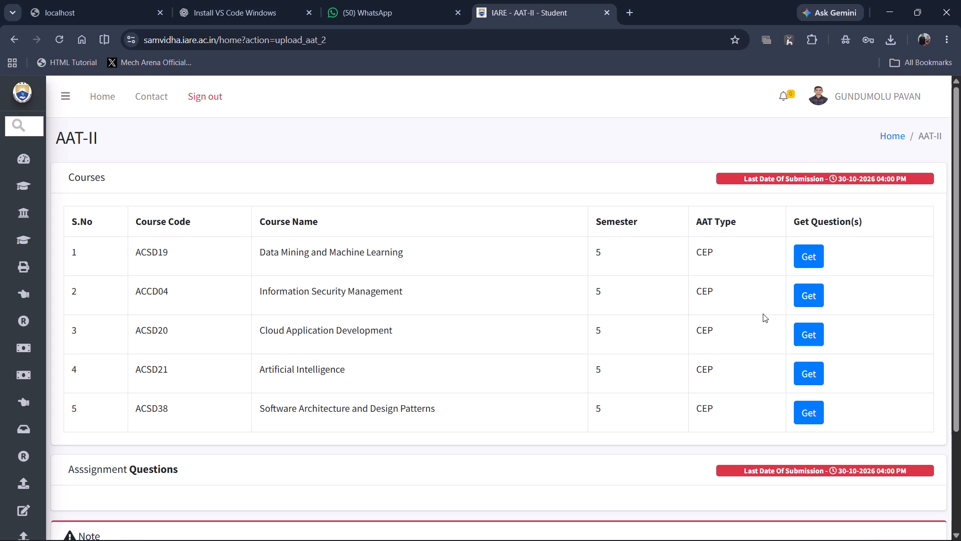
{"action": "left_click", "coordinate": [800, 296]}
{"action": "left_click", "coordinate": [485, 379]}
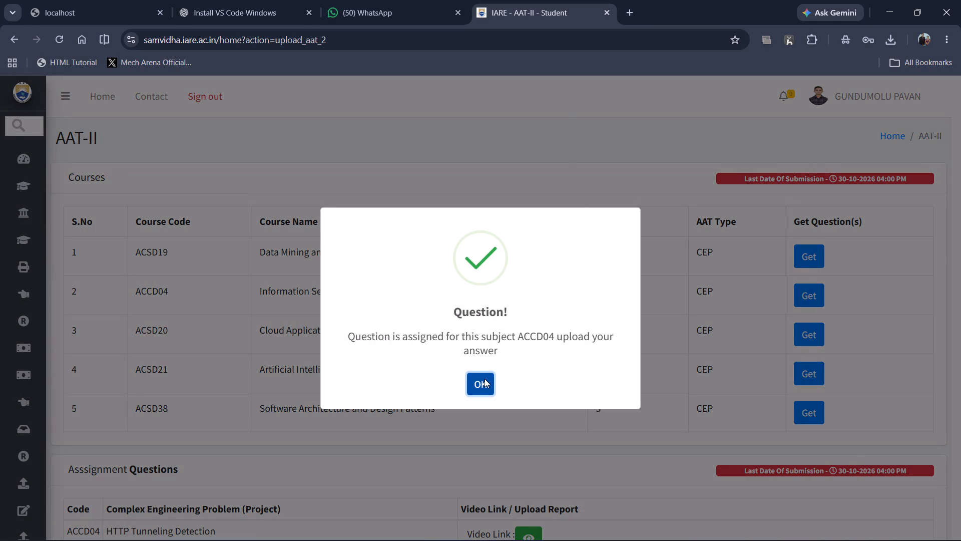
Copy the project title HTTP Tunneling Detection and paste it over the topic on slide 1 of ISM.pptx in PowerPoint.
{"action": "scroll", "coordinate": [485, 379], "scroll_direction": "down", "scroll_amount": 3}
{"action": "left_click_drag", "start_coordinate": [107, 438], "coordinate": [223, 442]}
{"action": "key", "text": "ctrl+c"}
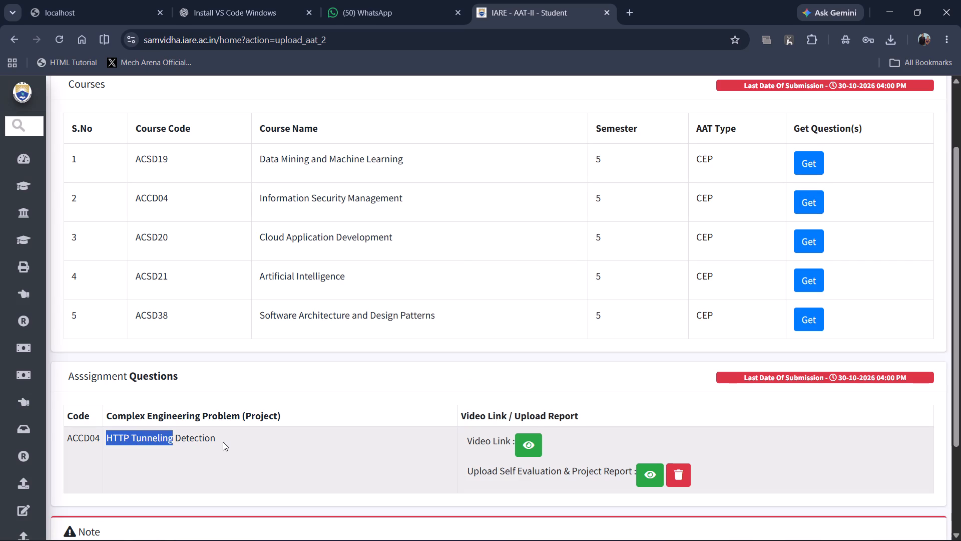
{"action": "key", "text": "alt+Escape"}
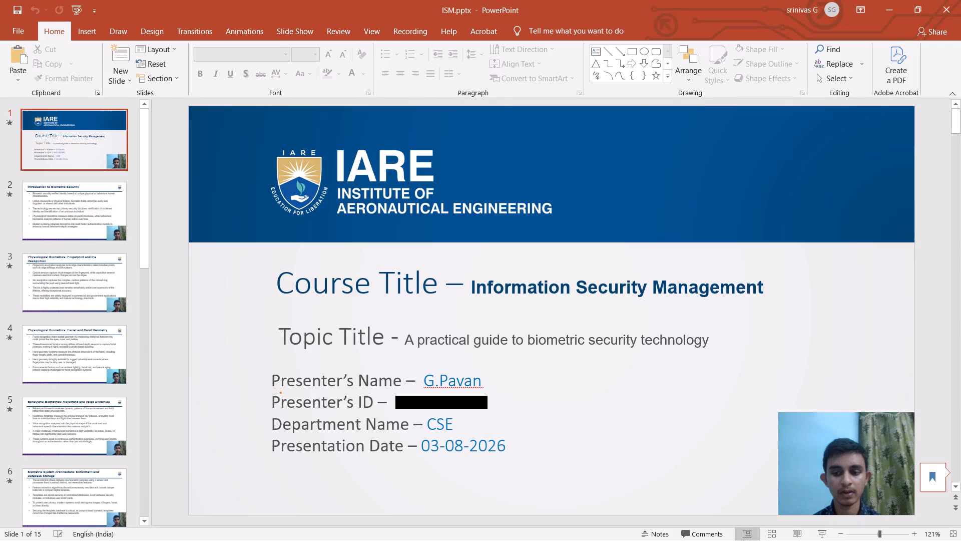
{"action": "left_click_drag", "start_coordinate": [409, 340], "coordinate": [717, 349]}
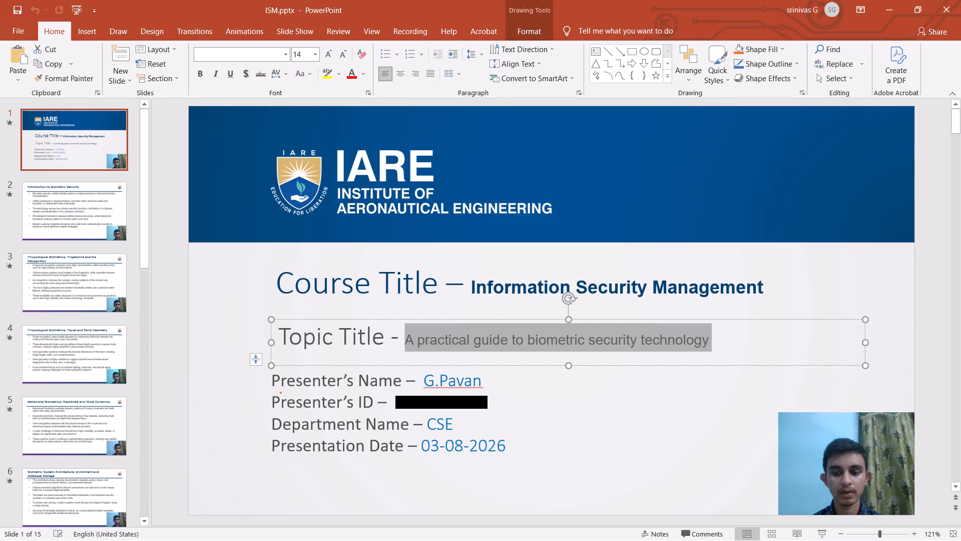
{"action": "left_click_drag", "start_coordinate": [717, 349], "coordinate": [713, 349]}
{"action": "key", "text": "ctrl+v"}
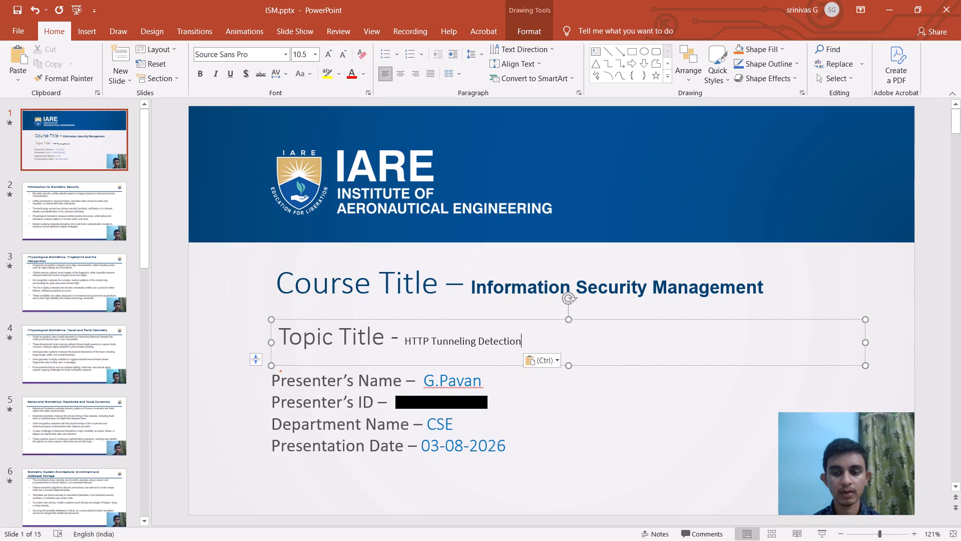
Set the font size of the pasted topic HTTP Tunneling Detection on slide 1 to 18.
{"action": "left_click_drag", "start_coordinate": [531, 342], "coordinate": [411, 342]}
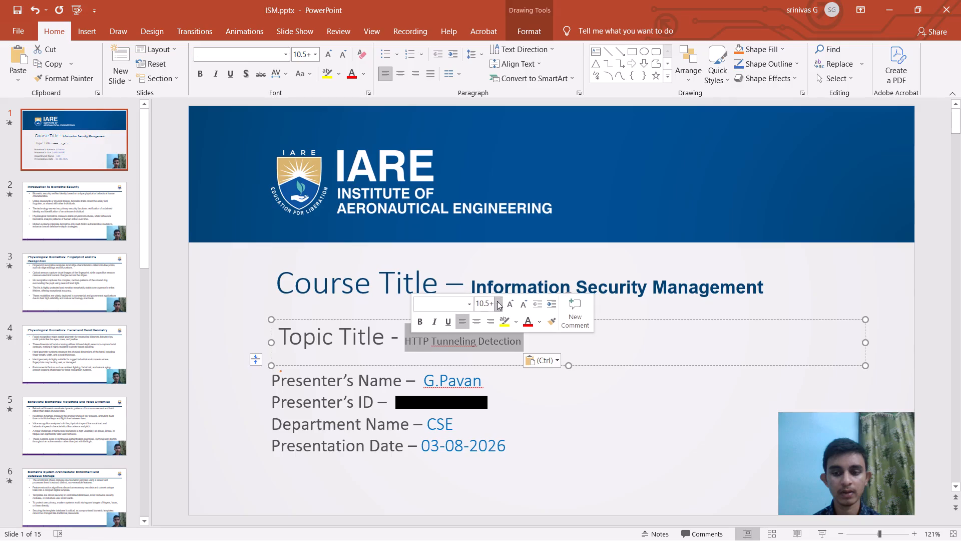
{"action": "left_click", "coordinate": [508, 303]}
{"action": "left_click", "coordinate": [508, 303]}
{"action": "triple_click", "coordinate": [508, 303]}
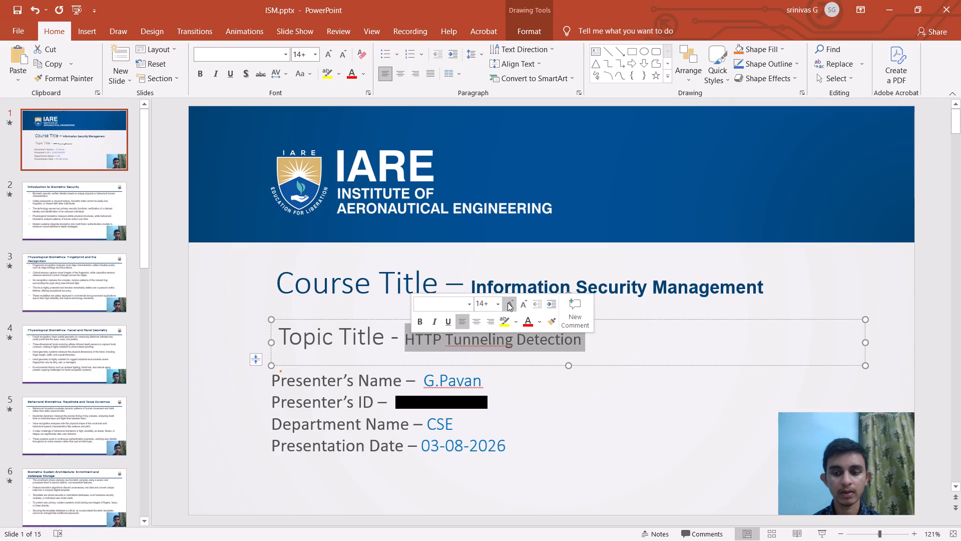
{"action": "double_click", "coordinate": [508, 303]}
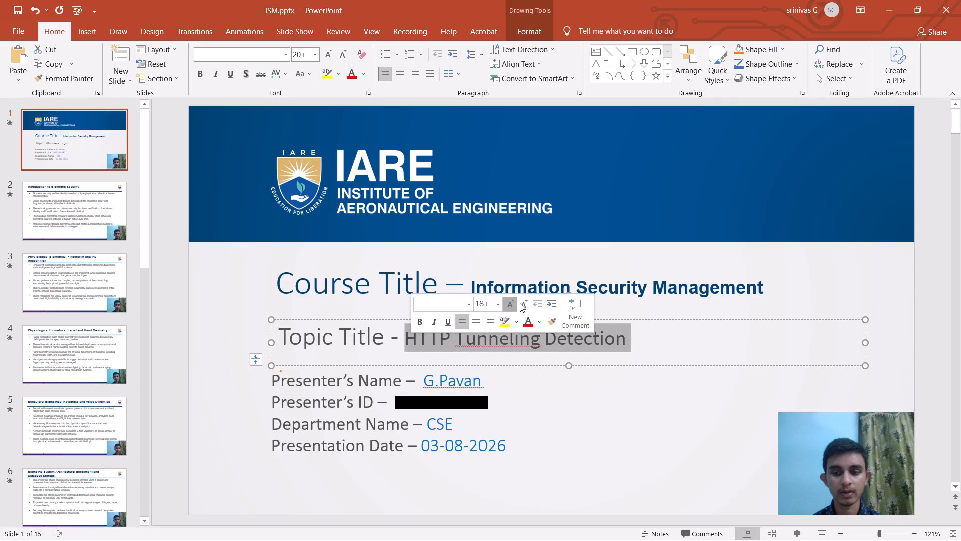
{"action": "double_click", "coordinate": [525, 305]}
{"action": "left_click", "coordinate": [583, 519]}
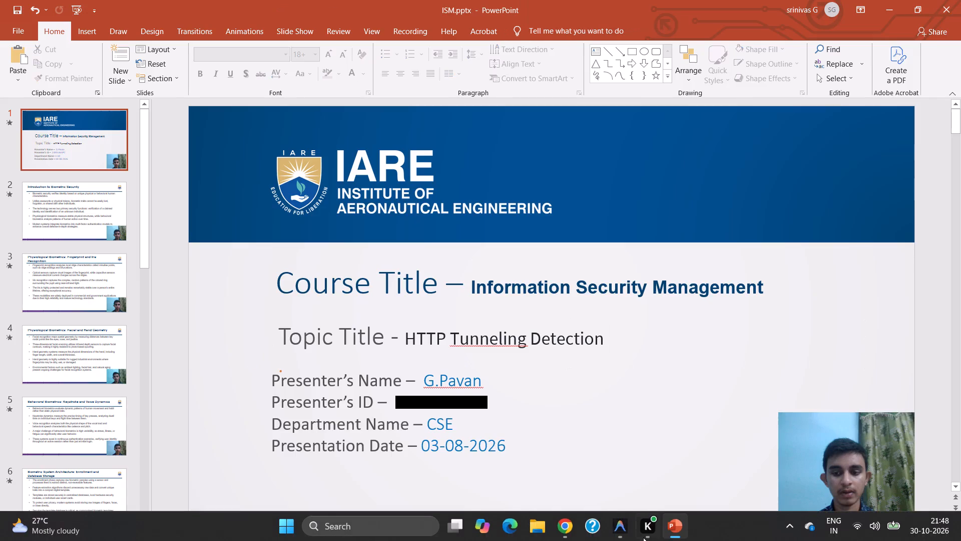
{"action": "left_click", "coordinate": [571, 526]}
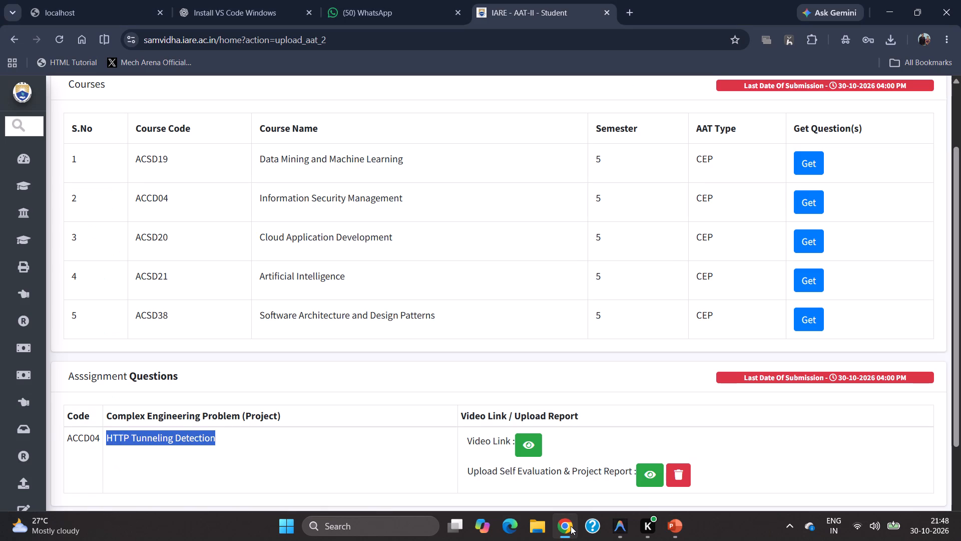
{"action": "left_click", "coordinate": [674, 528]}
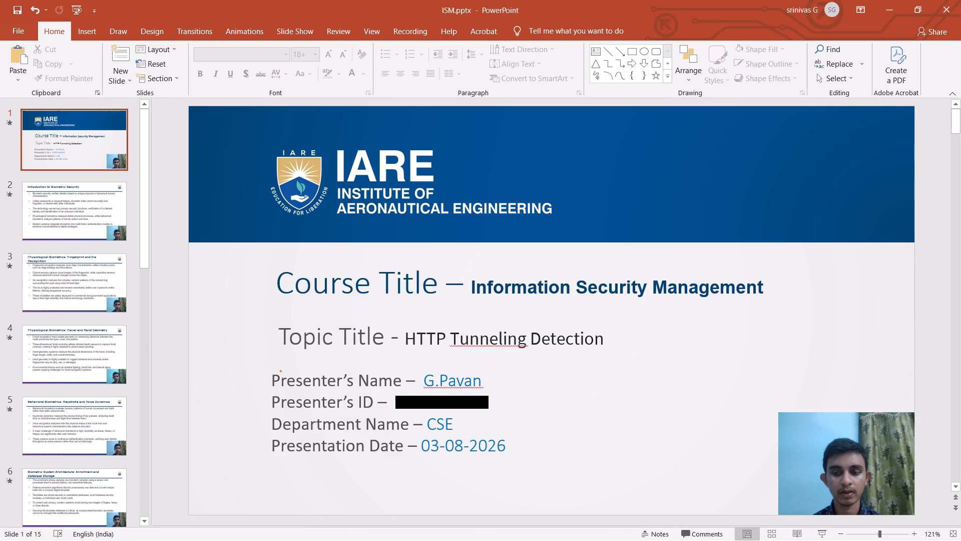
Delete the webcam video from slide 1.
{"action": "left_click", "coordinate": [832, 443]}
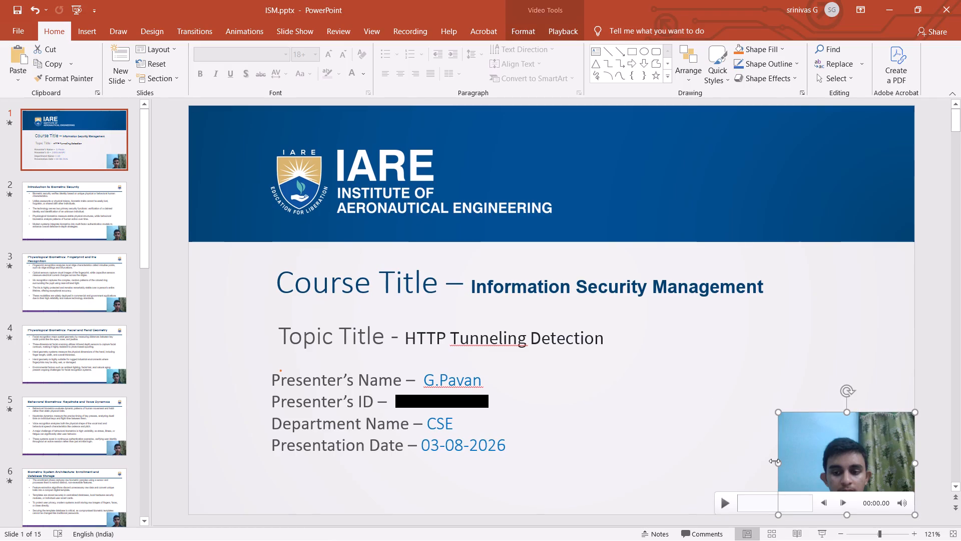
{"action": "key", "text": "Delete"}
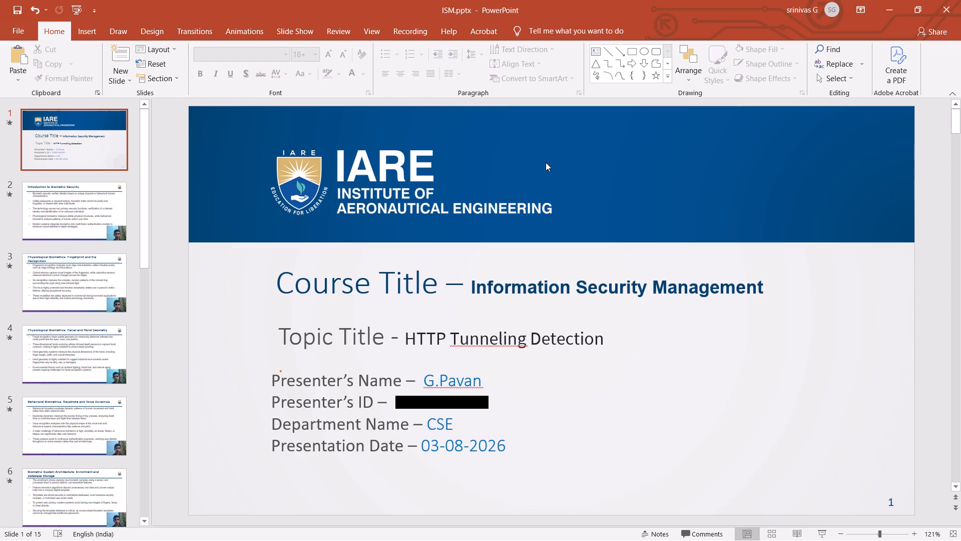
Open slide show recording from the current slide and clear the existing recordings on slide 1.
{"action": "left_click", "coordinate": [408, 34]}
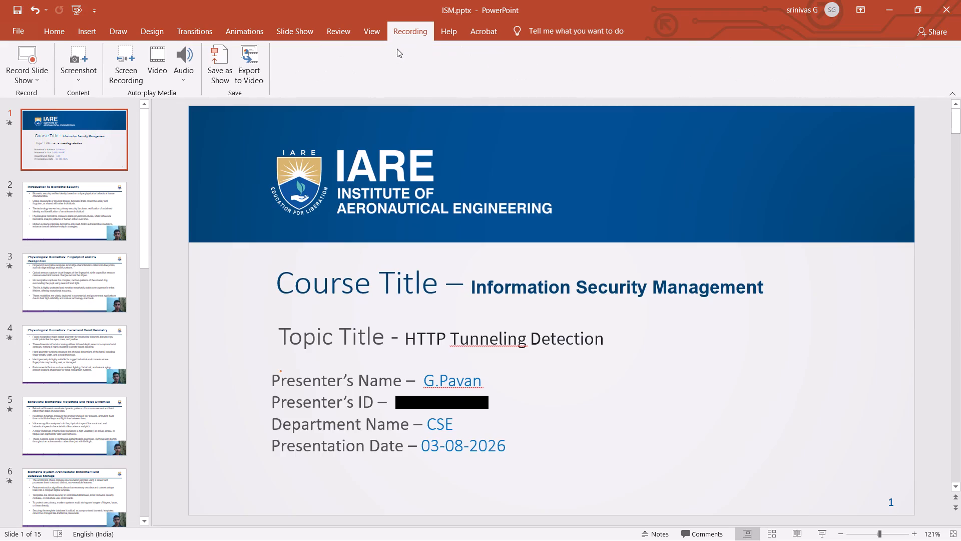
{"action": "left_click", "coordinate": [28, 81]}
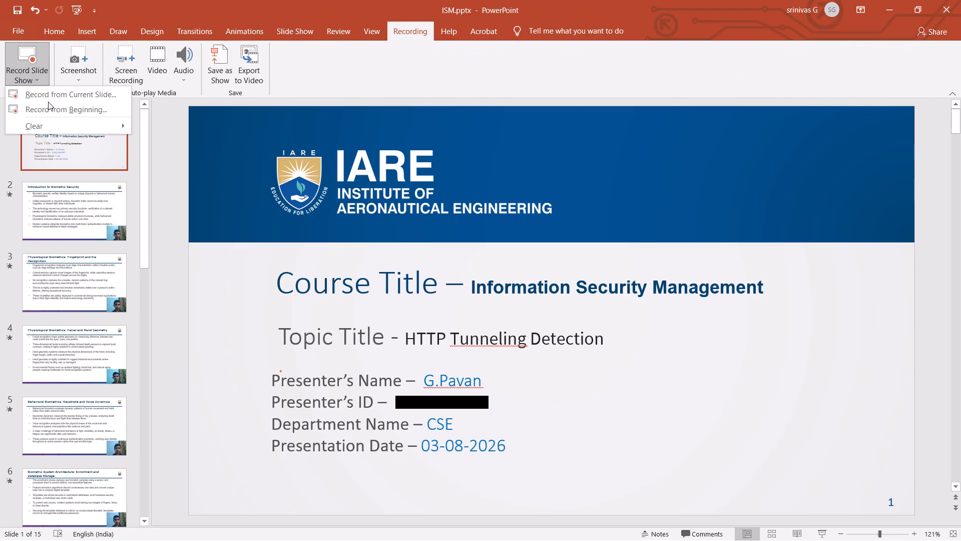
{"action": "left_click", "coordinate": [60, 98]}
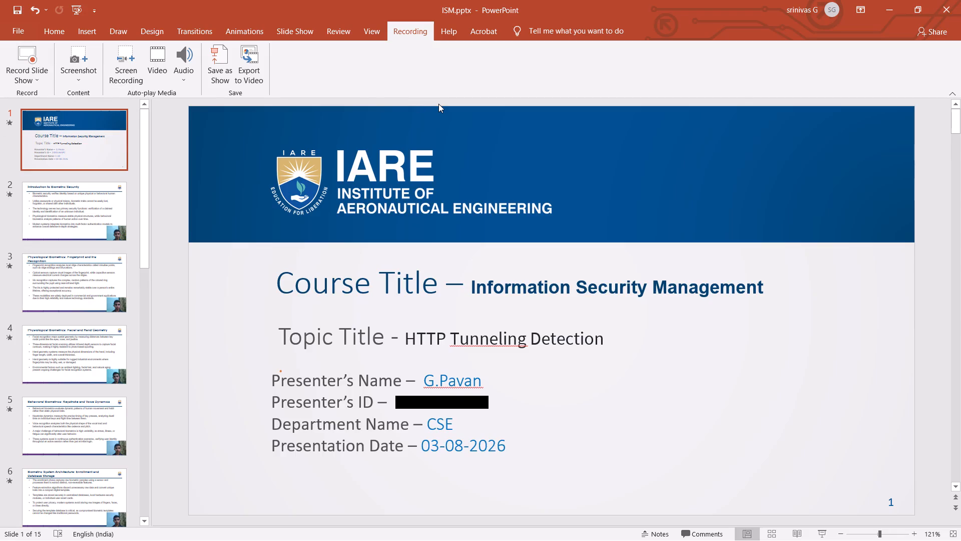
{"action": "left_click", "coordinate": [723, 28]}
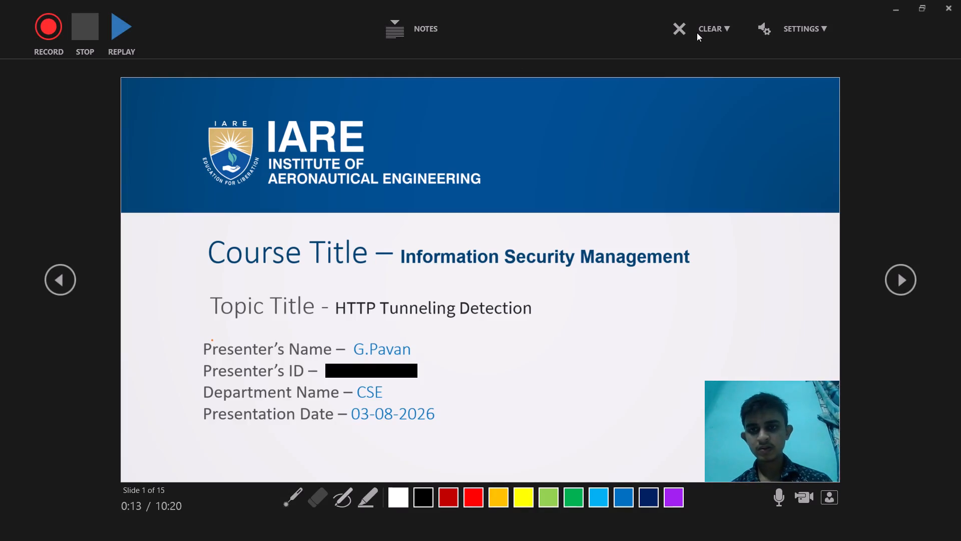
{"action": "left_click", "coordinate": [719, 30]}
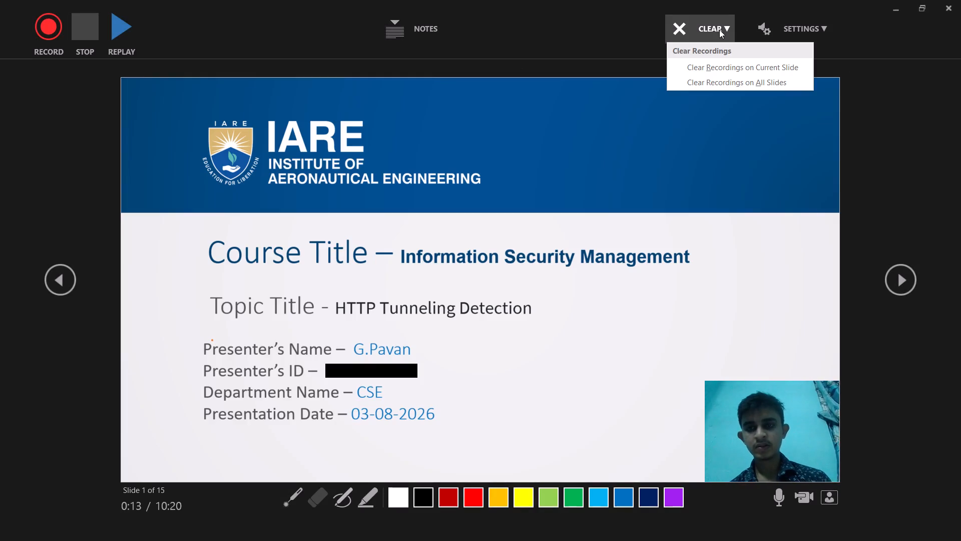
{"action": "left_click", "coordinate": [721, 63]}
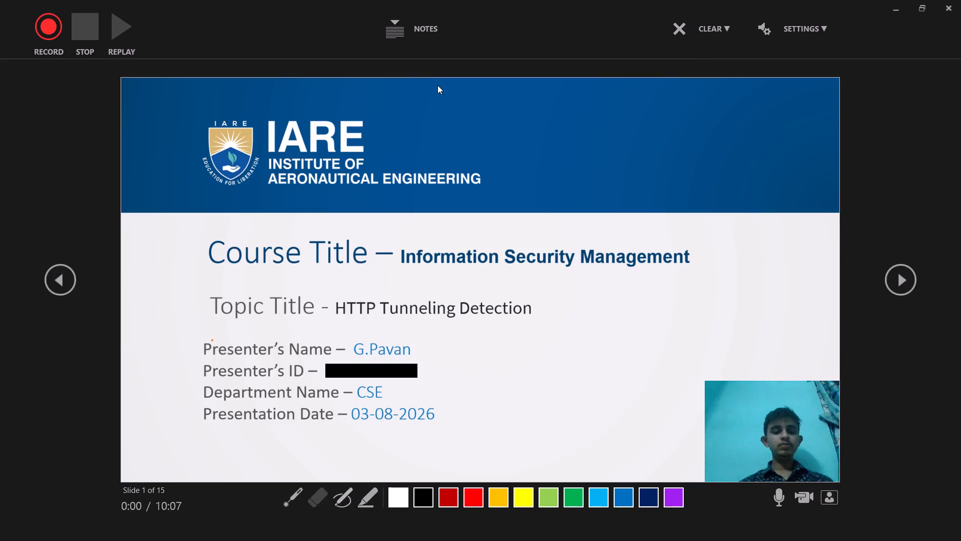
Record about 11 seconds of webcam narration for slide 1, stop the recording and close the recording view.
{"action": "left_click", "coordinate": [51, 34]}
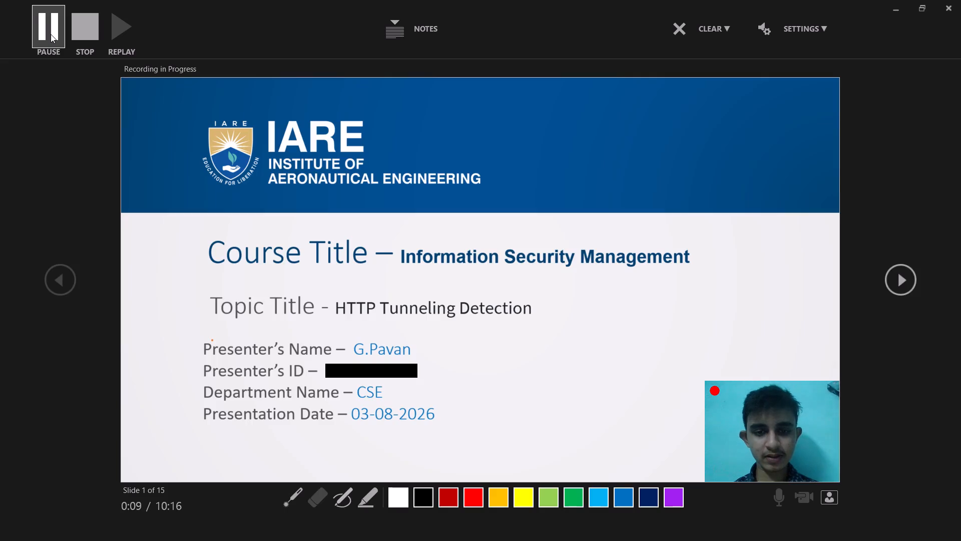
{"action": "left_click", "coordinate": [51, 34]}
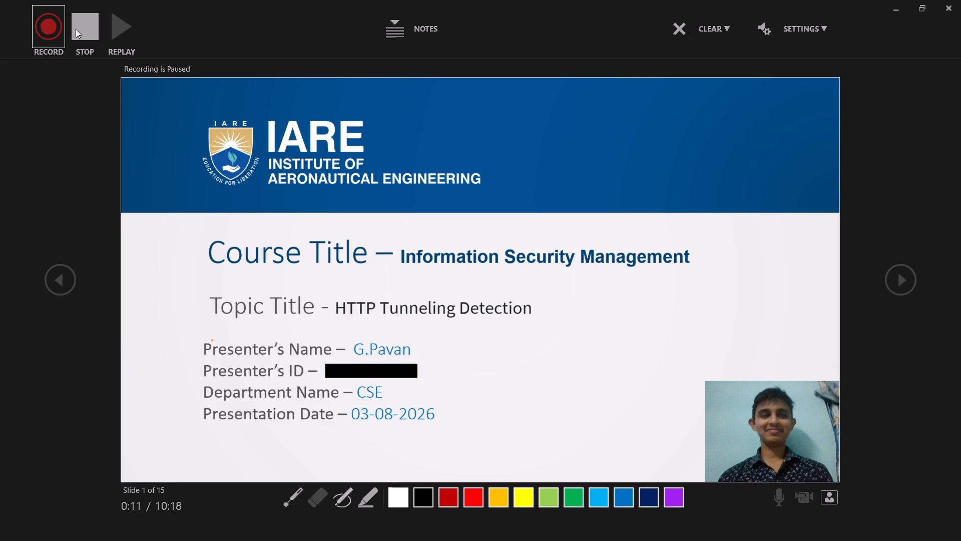
{"action": "left_click", "coordinate": [93, 33]}
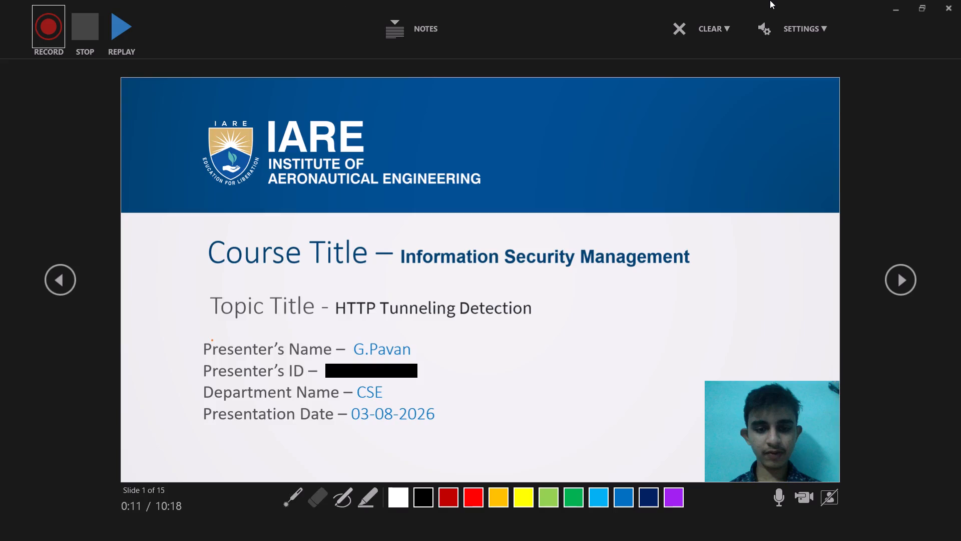
{"action": "left_click", "coordinate": [948, 14]}
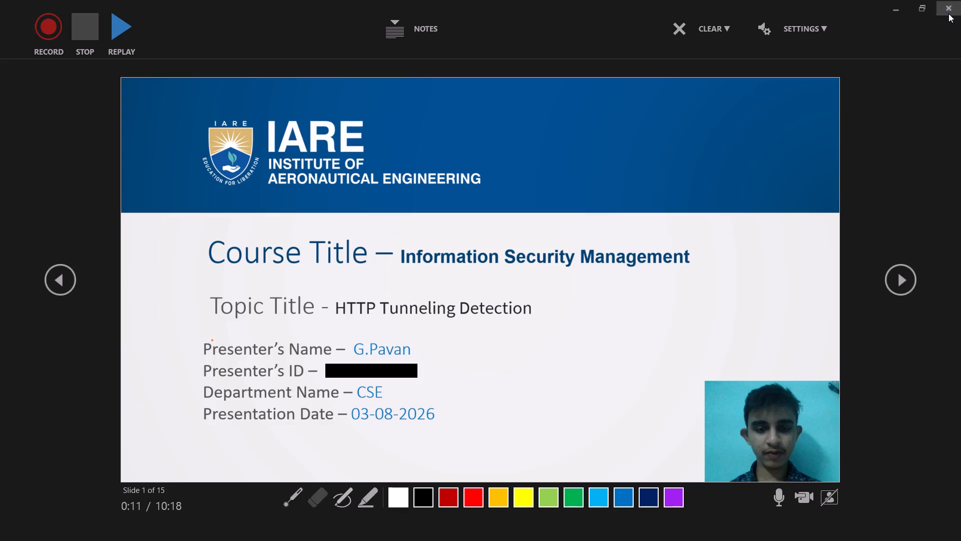
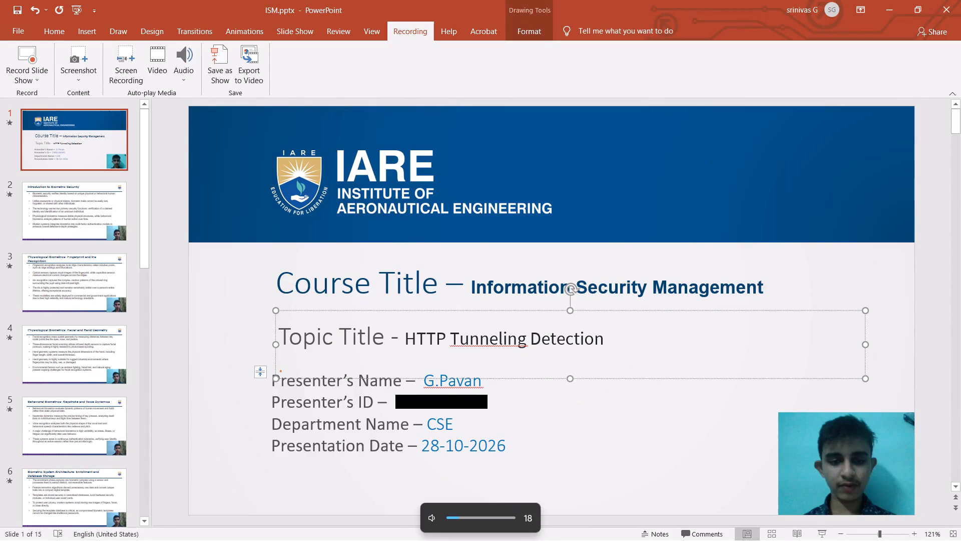
Play back the new webcam recording on slide 1.
{"action": "left_click", "coordinate": [853, 460]}
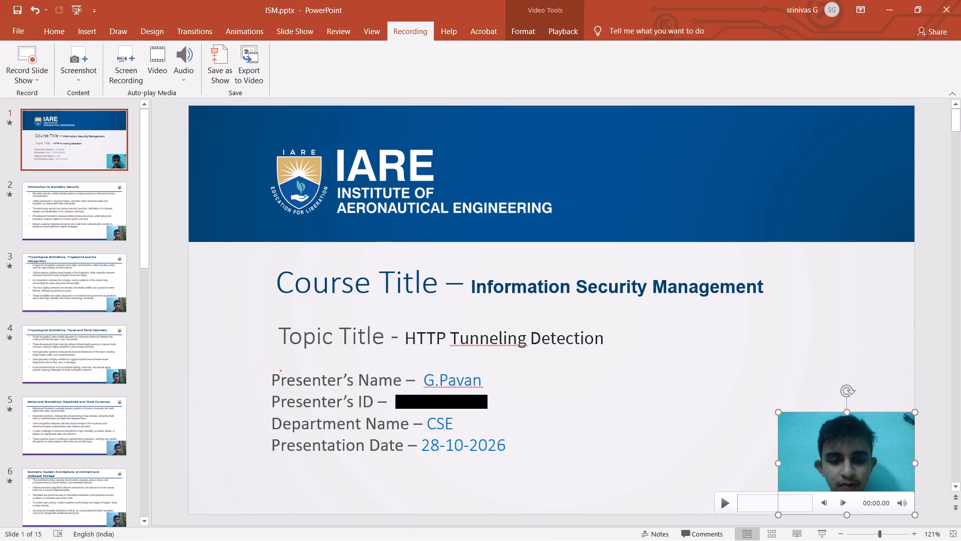
{"action": "left_click", "coordinate": [727, 504]}
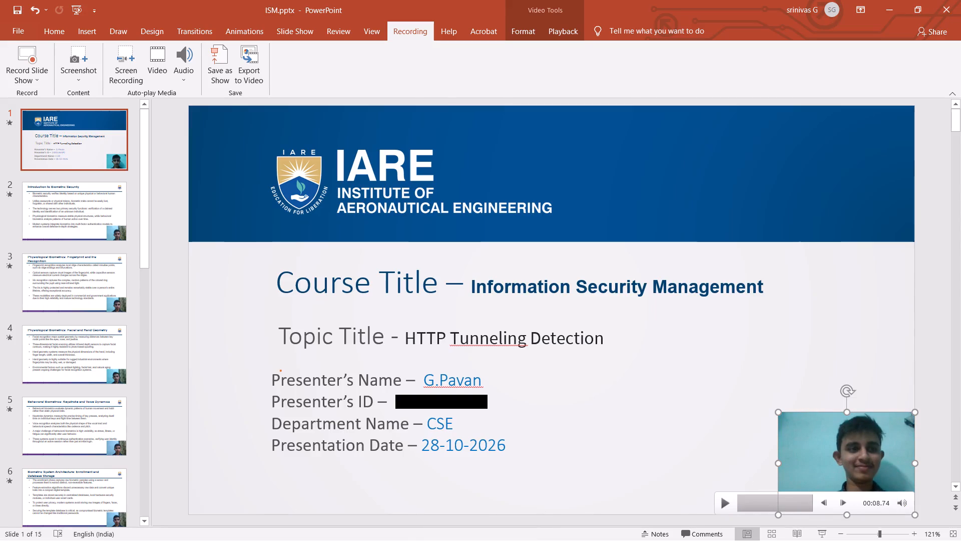
Trim the end of the slide 1 webcam video to an end time of 00:07.482 and play back the trimmed clip.
{"action": "right_click", "coordinate": [895, 463]}
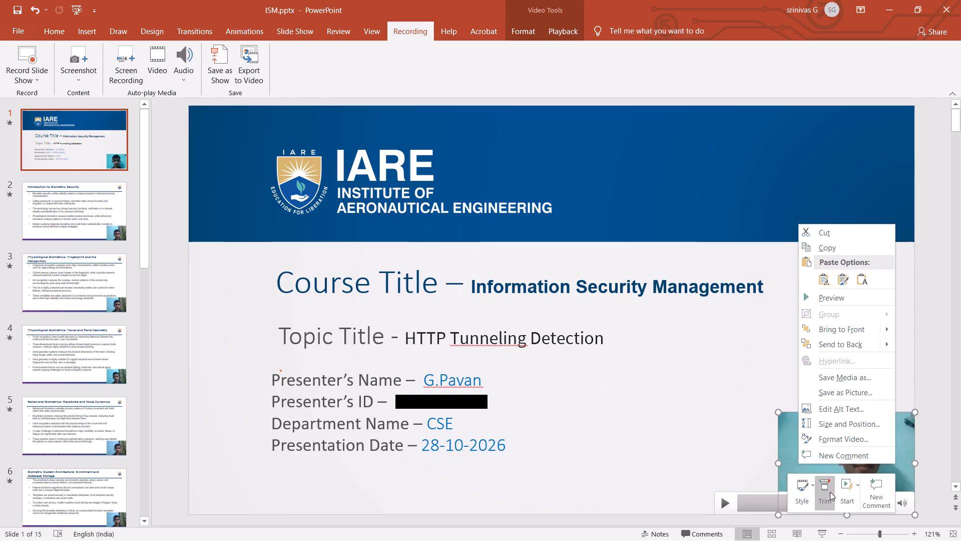
{"action": "left_click", "coordinate": [830, 492]}
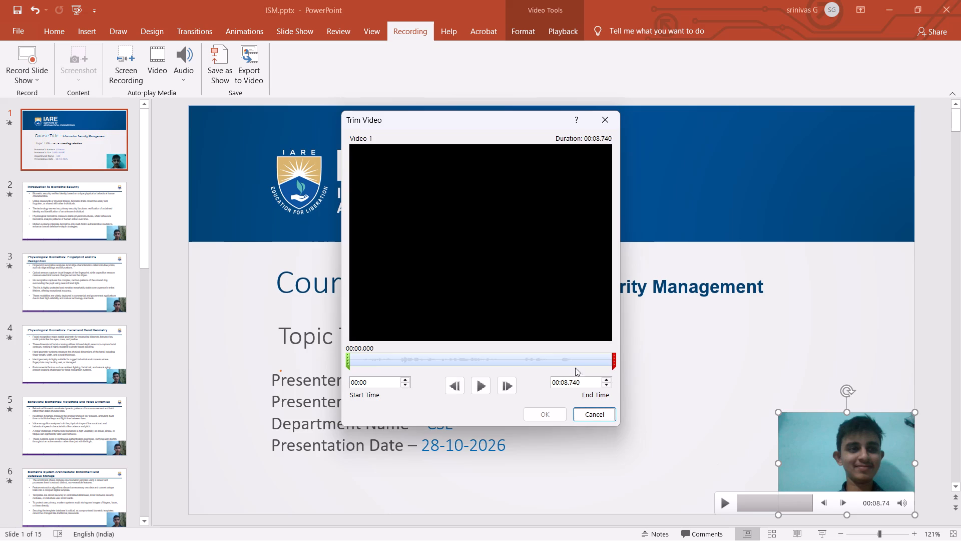
{"action": "left_click_drag", "start_coordinate": [614, 362], "coordinate": [597, 363]}
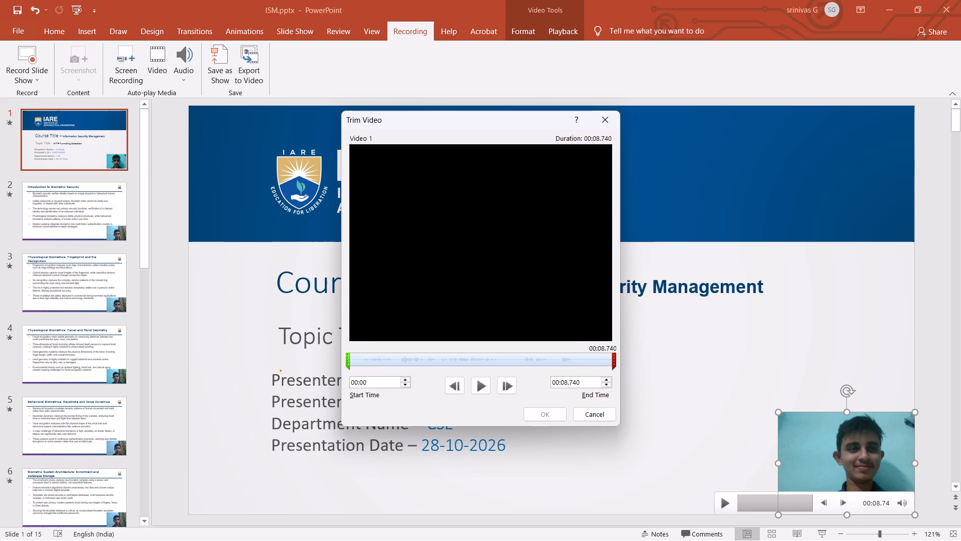
{"action": "left_click_drag", "start_coordinate": [597, 363], "coordinate": [577, 363]}
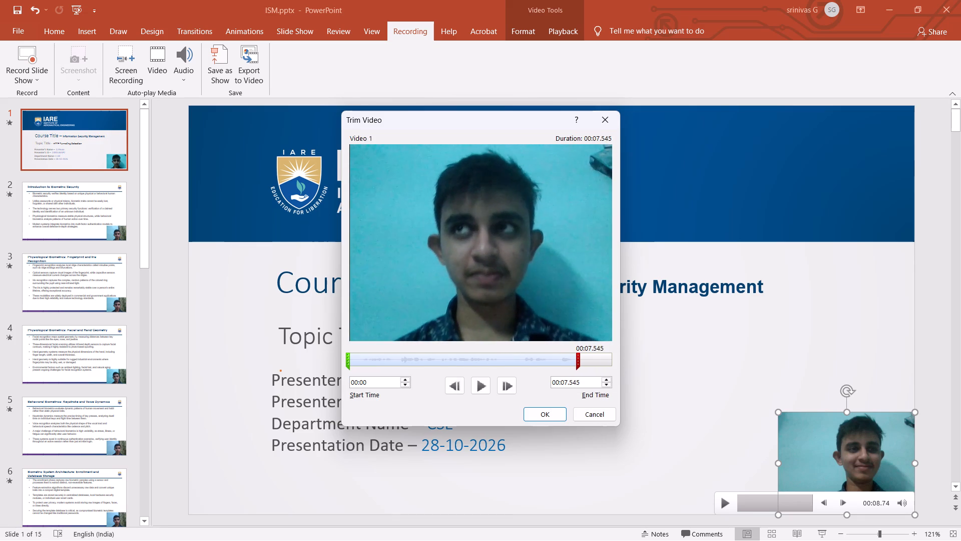
{"action": "left_click_drag", "start_coordinate": [577, 363], "coordinate": [573, 363]}
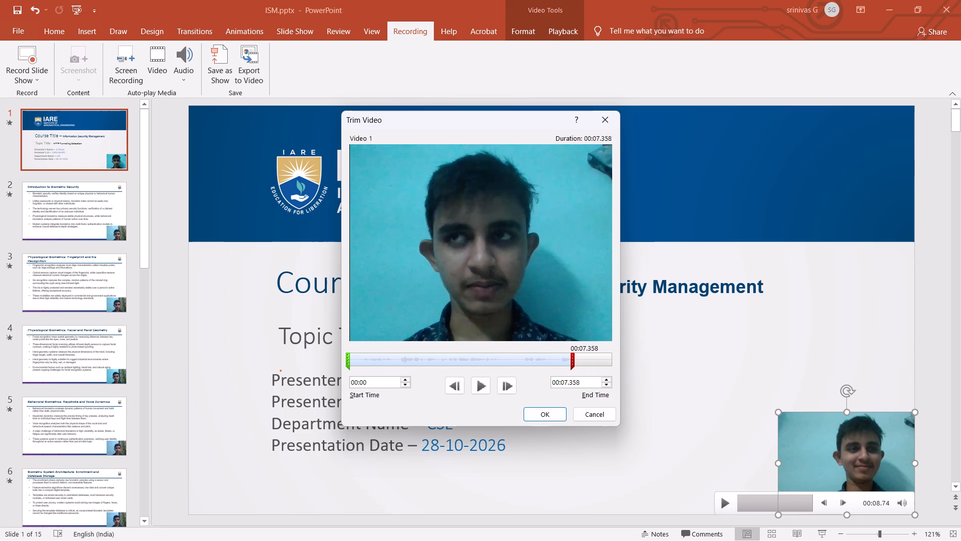
{"action": "left_click_drag", "start_coordinate": [573, 363], "coordinate": [576, 363]}
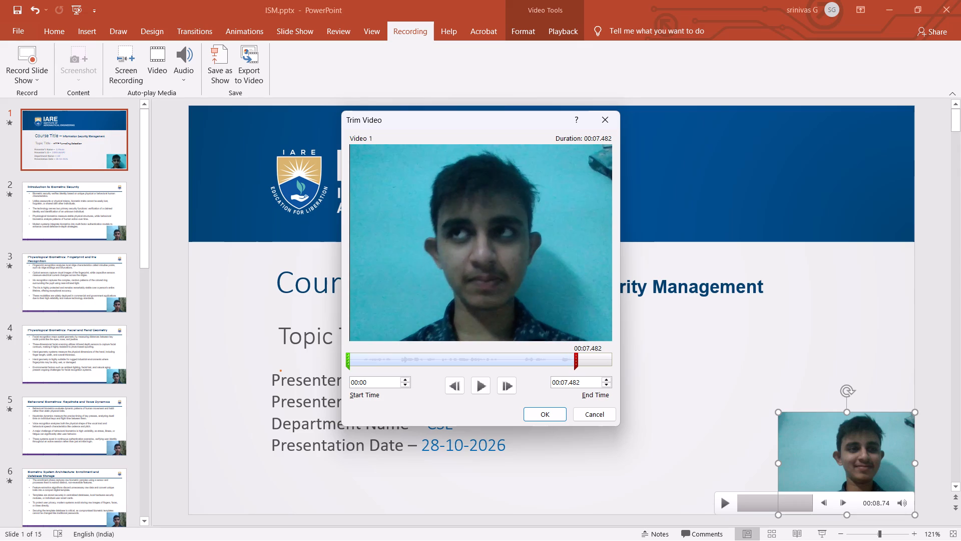
{"action": "left_click", "coordinate": [483, 389]}
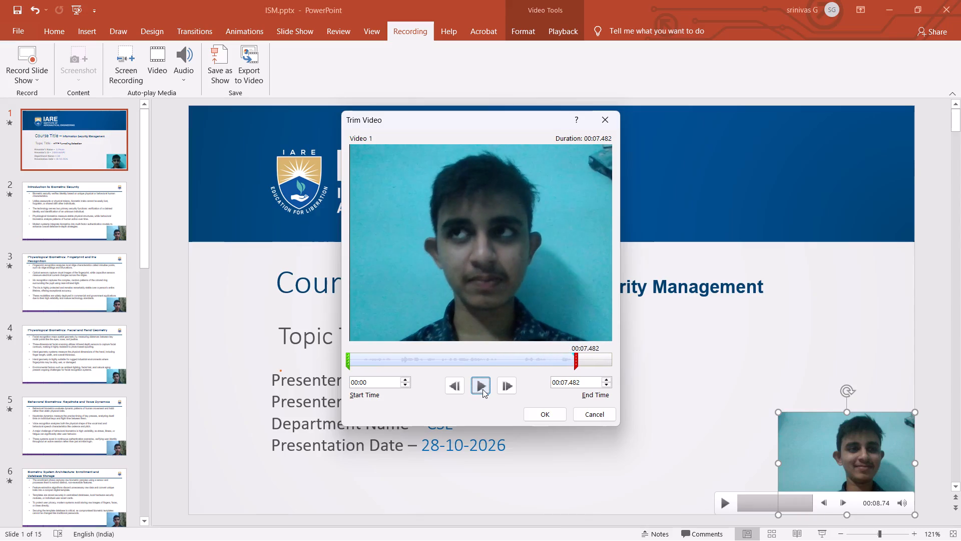
{"action": "left_click", "coordinate": [548, 413]}
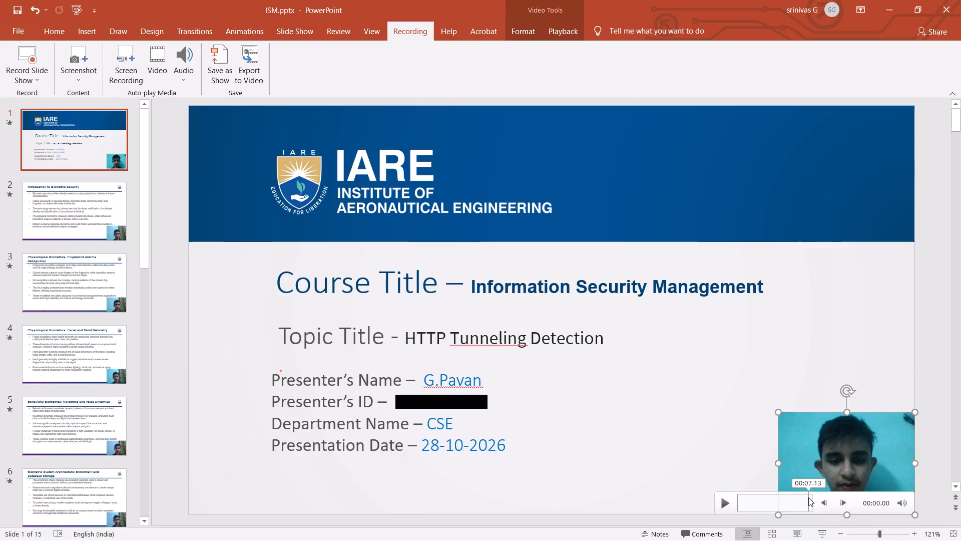
{"action": "left_click", "coordinate": [726, 500]}
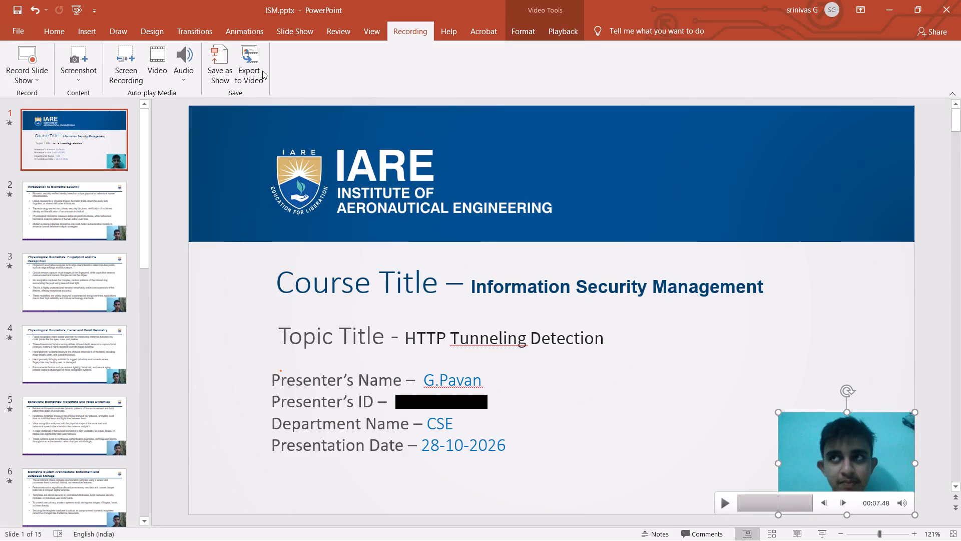
Save the ISM.pptx presentation.
{"action": "key", "text": "ctrl+s"}
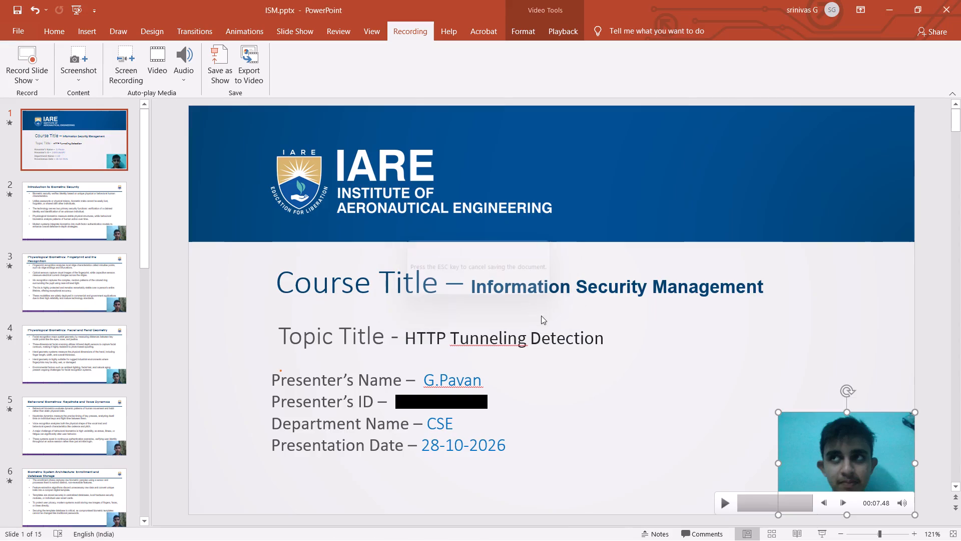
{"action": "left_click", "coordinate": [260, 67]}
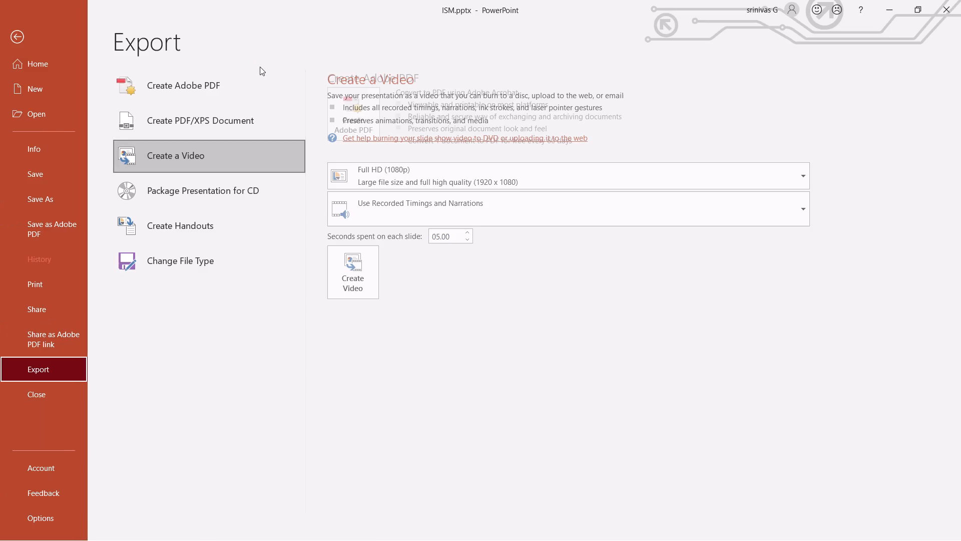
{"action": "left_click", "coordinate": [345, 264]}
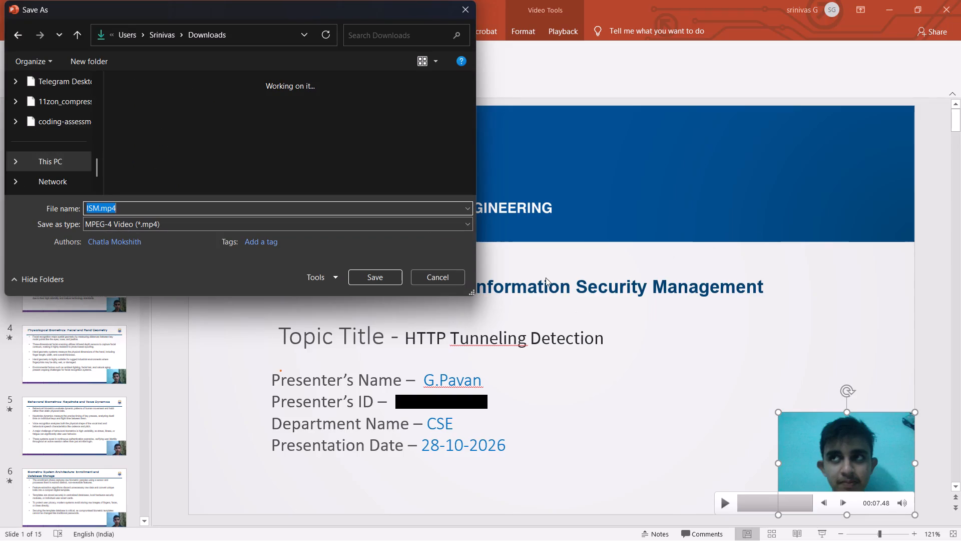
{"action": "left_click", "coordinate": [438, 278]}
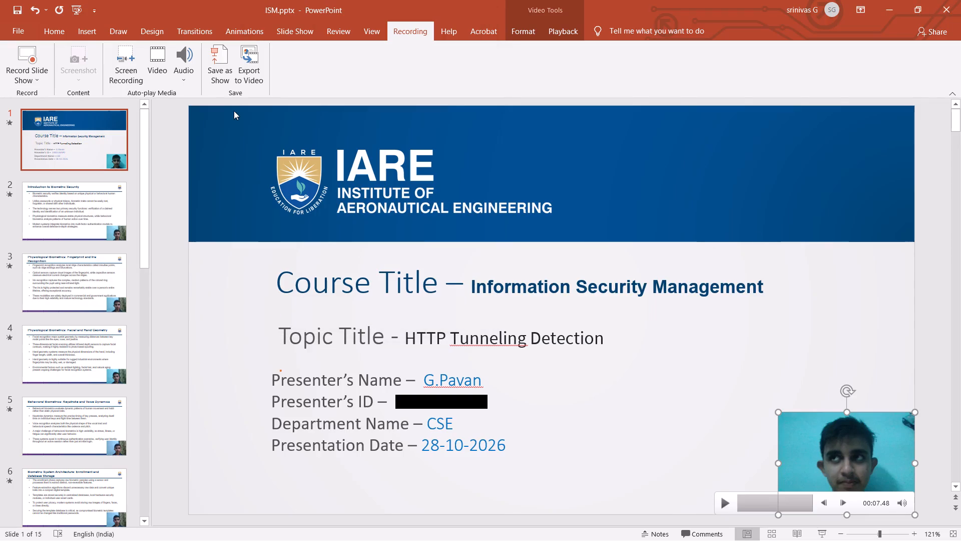
Export the presentation as a Full HD (1080p) MPEG-4 video with recorded timings and narrations, saved as ISM_AAT-1.mp4 in Downloads.
{"action": "left_click", "coordinate": [251, 76]}
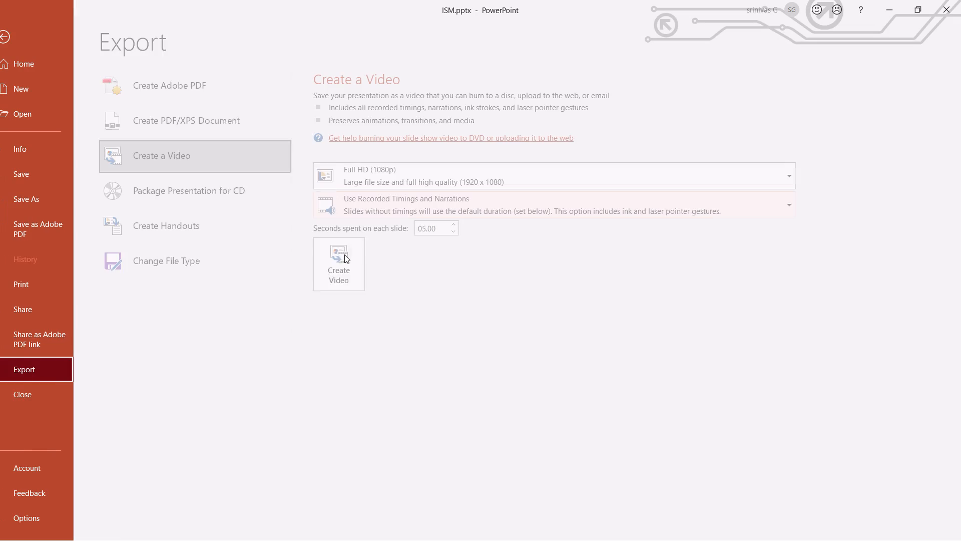
{"action": "left_click", "coordinate": [449, 198]}
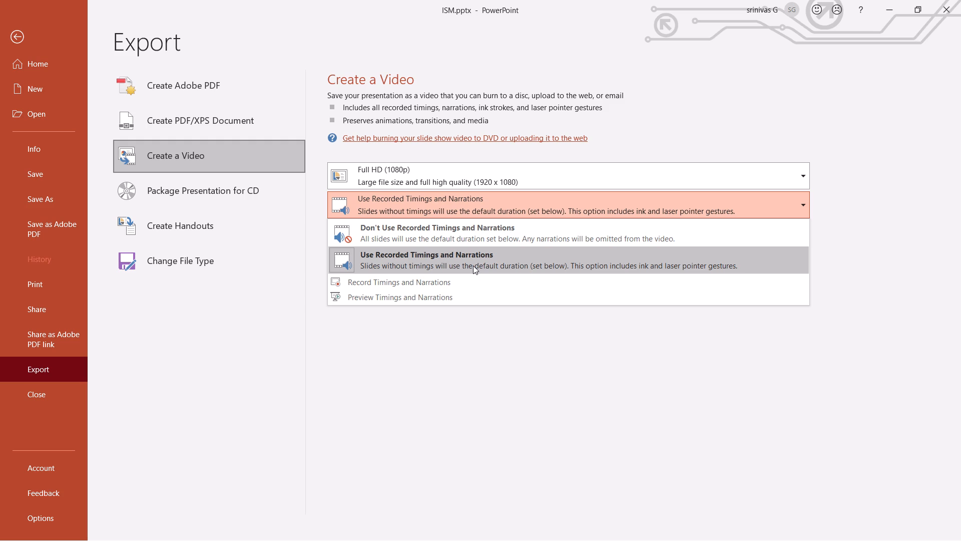
{"action": "left_click", "coordinate": [473, 265]}
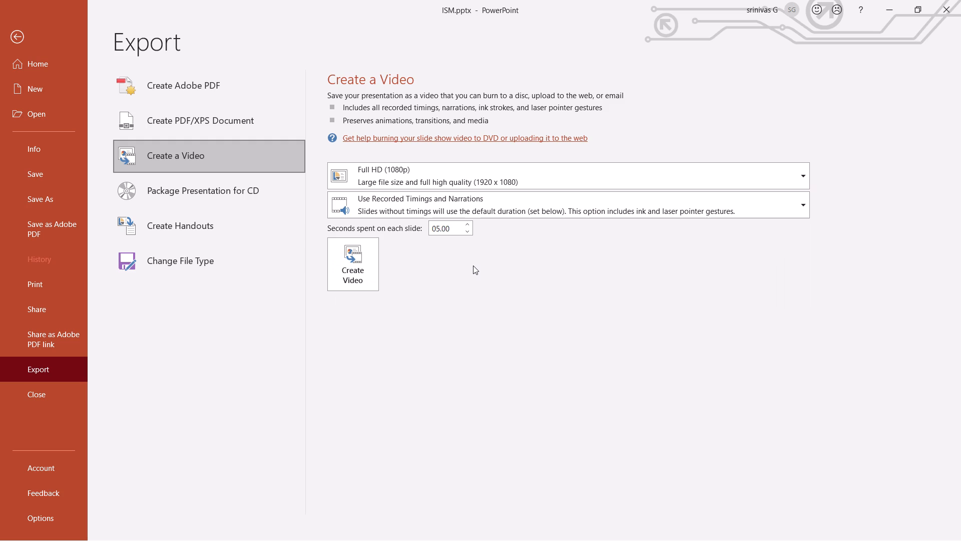
{"action": "left_click", "coordinate": [358, 254]}
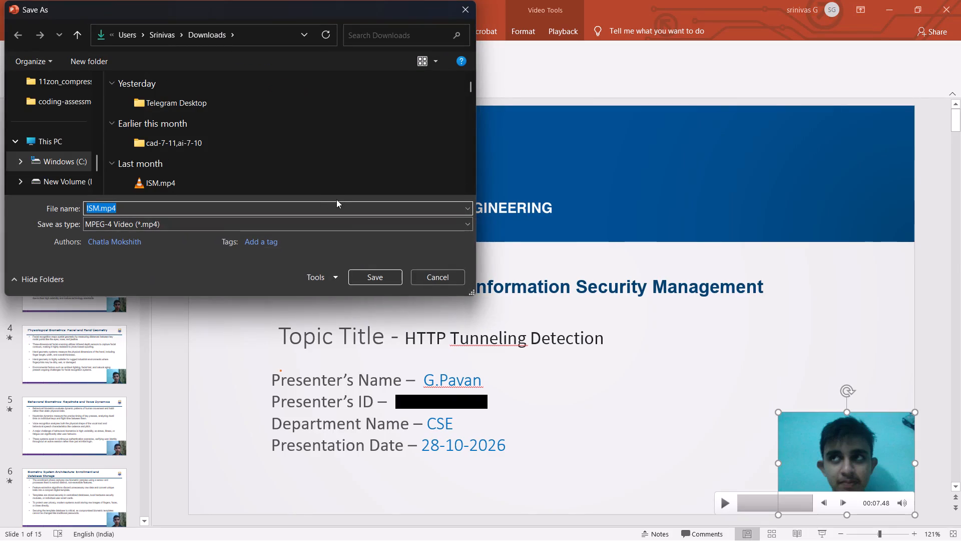
{"action": "left_click", "coordinate": [374, 278]}
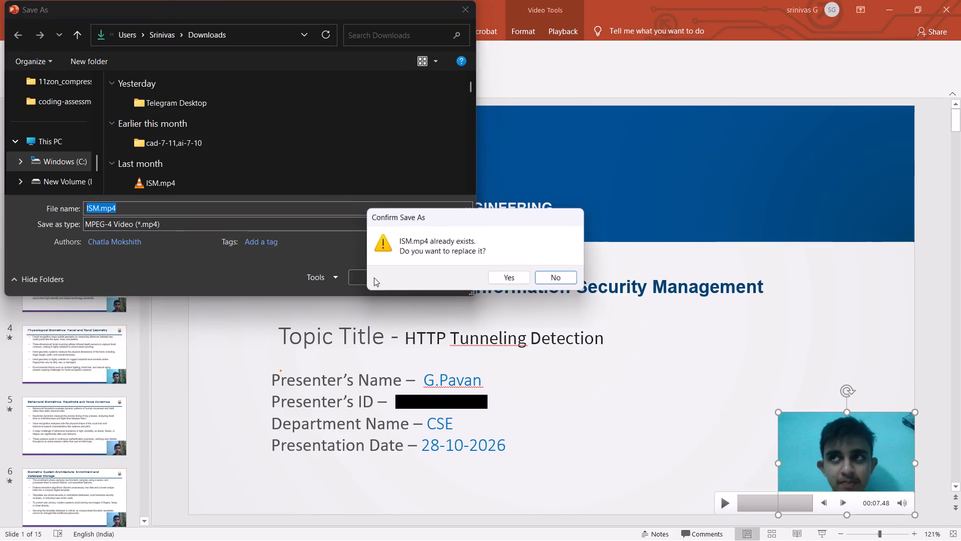
{"action": "left_click", "coordinate": [558, 279]}
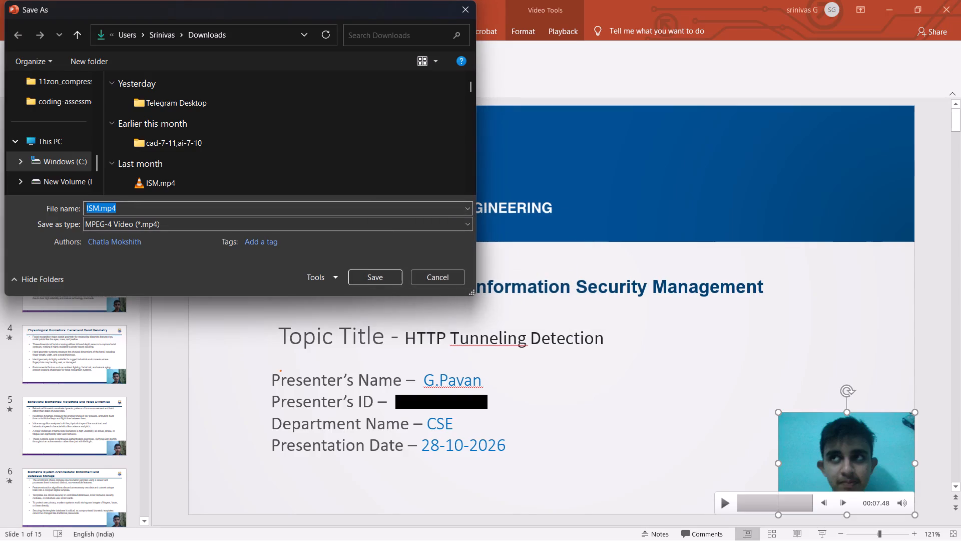
{"action": "left_click", "coordinate": [101, 207]}
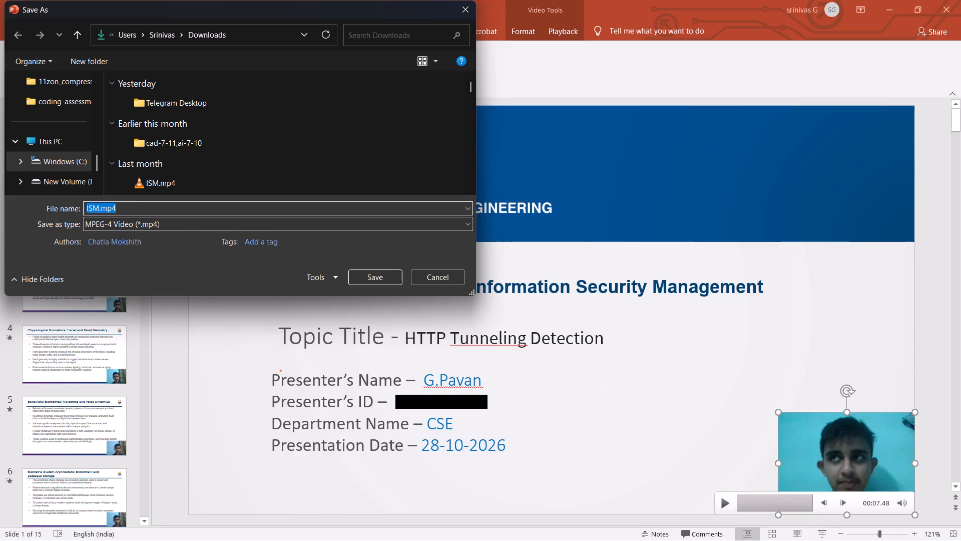
{"action": "left_click", "coordinate": [100, 207]}
{"action": "key", "text": "shift+underscore"}
{"action": "type", "text": "AAt"}
{"action": "key", "text": "BackSpace"}
{"action": "key", "text": "t"}
{"action": "type", "text": "-1"}
{"action": "left_click", "coordinate": [379, 273]}
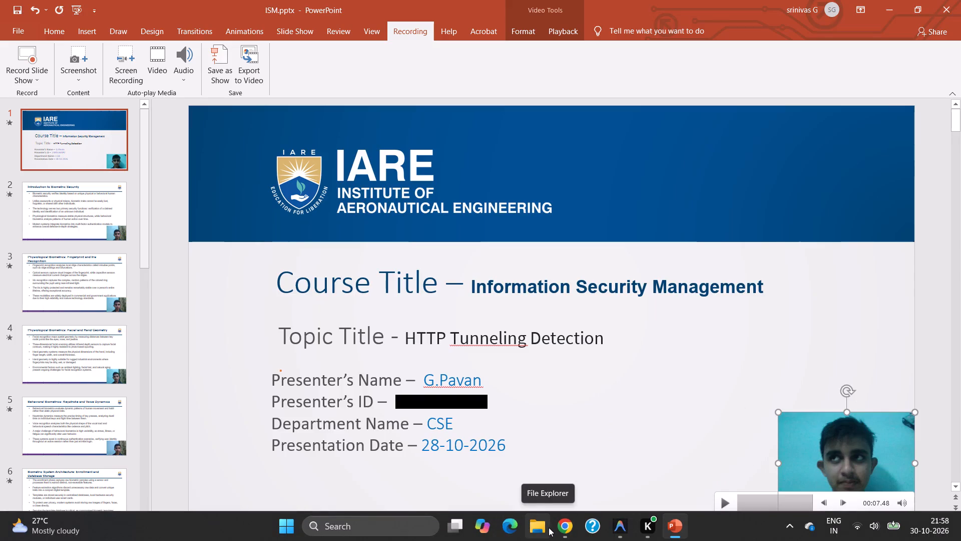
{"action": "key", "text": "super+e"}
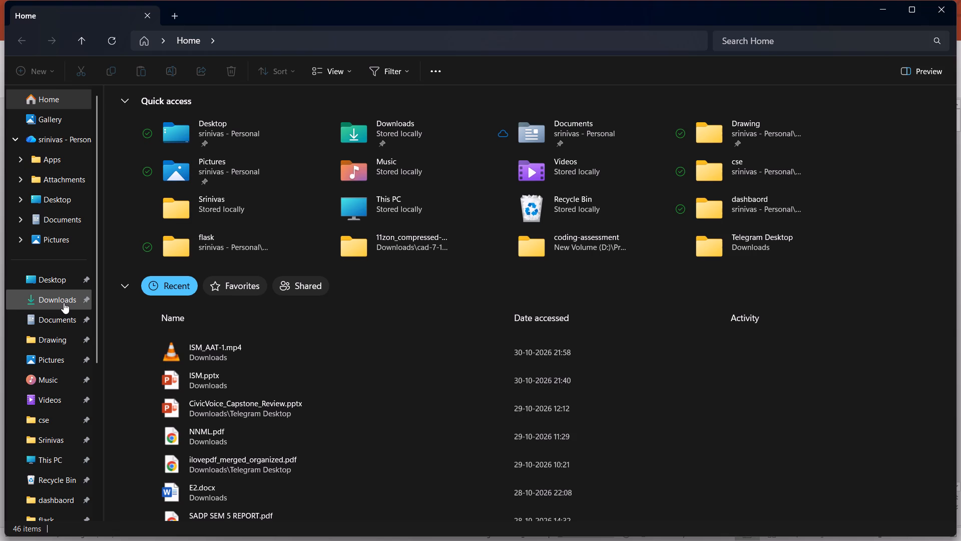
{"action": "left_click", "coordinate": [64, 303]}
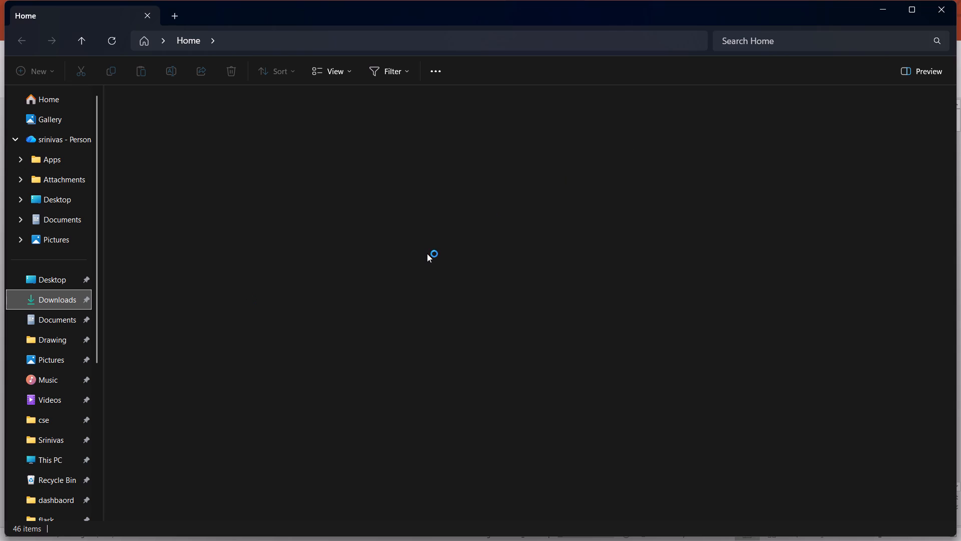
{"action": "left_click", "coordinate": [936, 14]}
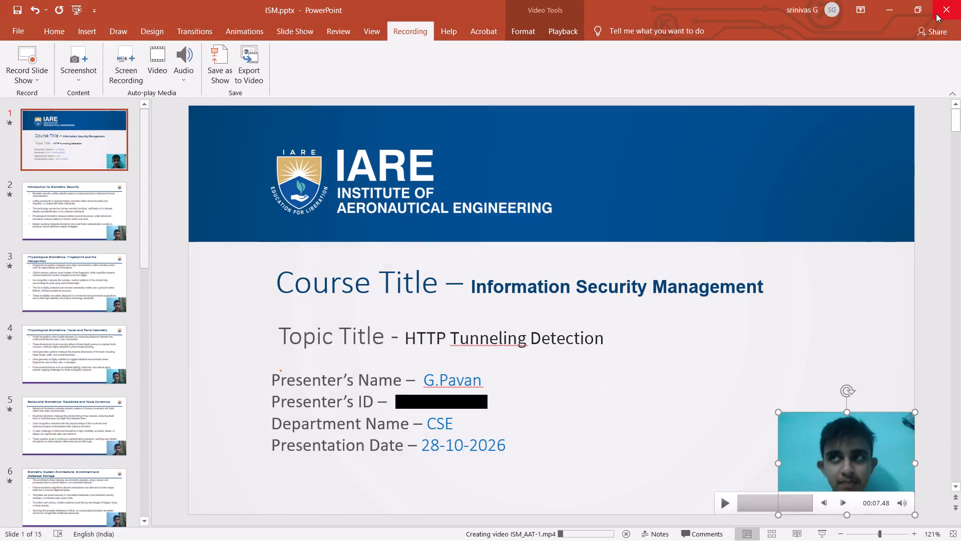
Open the recent presentation CAD.pptx from the Downloads folder.
{"action": "left_click", "coordinate": [25, 27]}
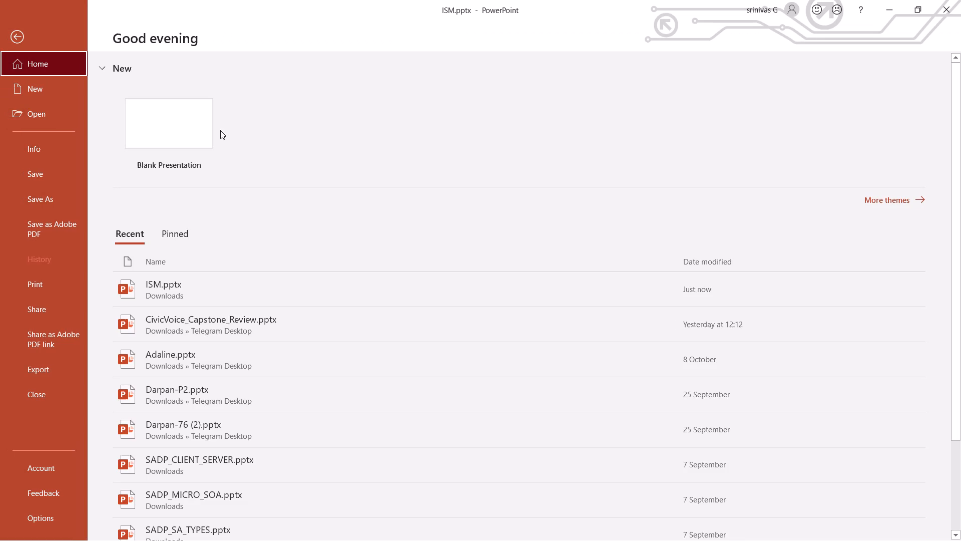
{"action": "scroll", "coordinate": [201, 339], "scroll_direction": "down", "scroll_amount": 1}
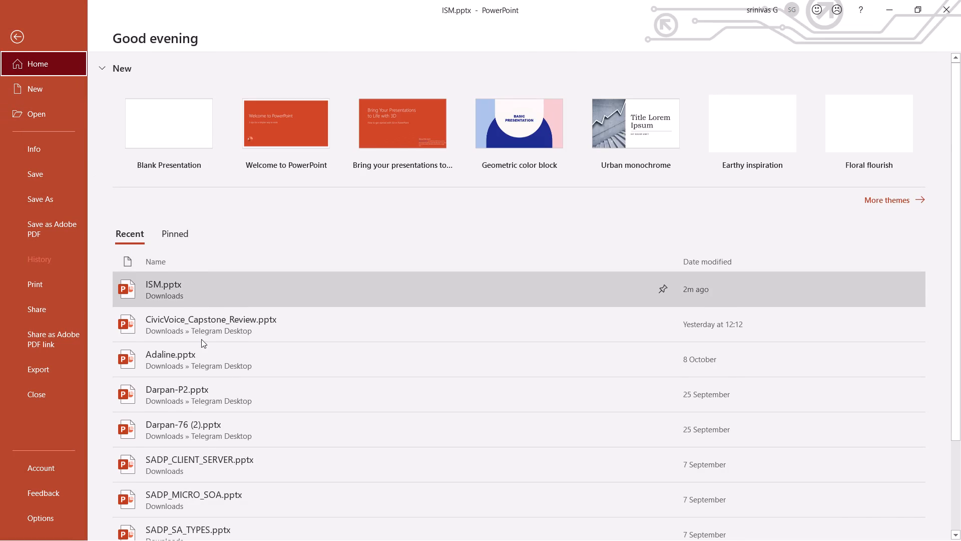
{"action": "scroll", "coordinate": [201, 339], "scroll_direction": "down", "scroll_amount": 4}
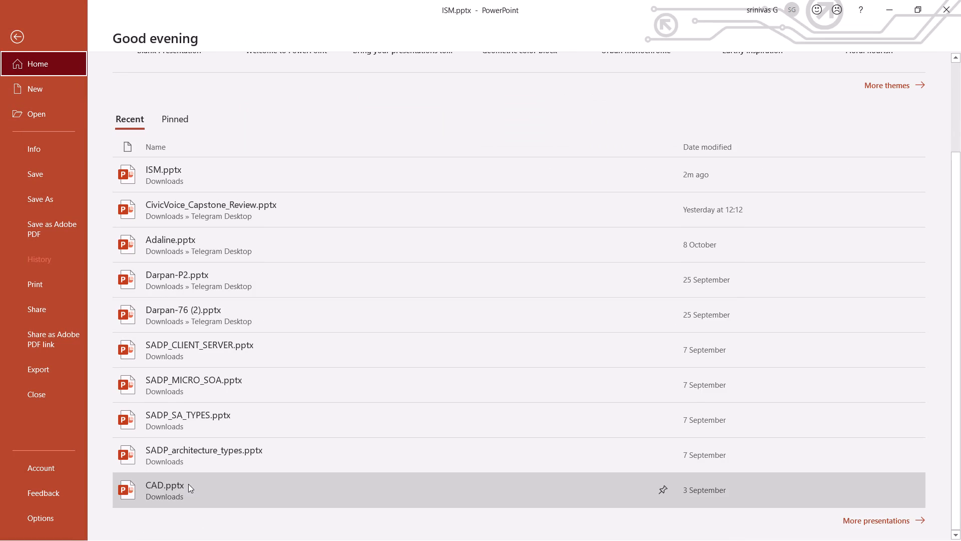
{"action": "double_click", "coordinate": [188, 484]}
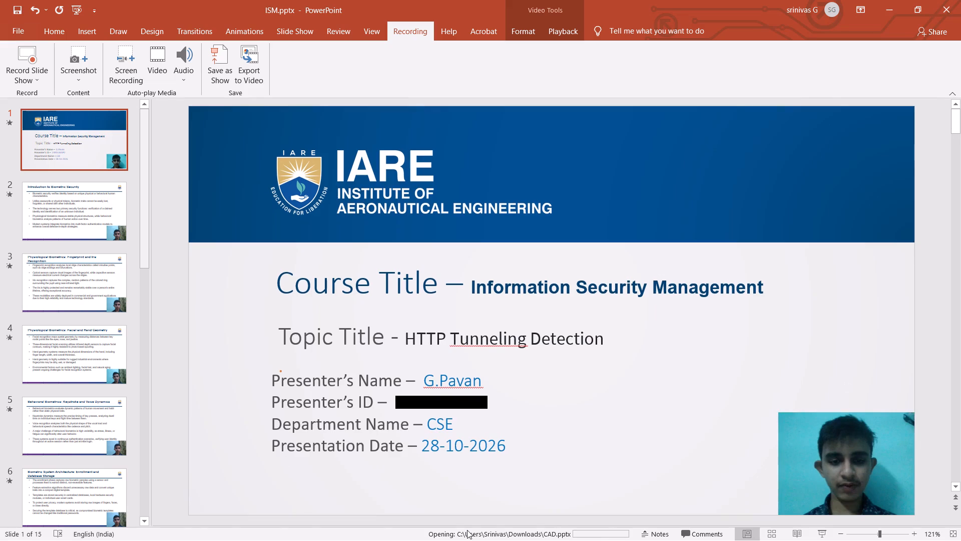
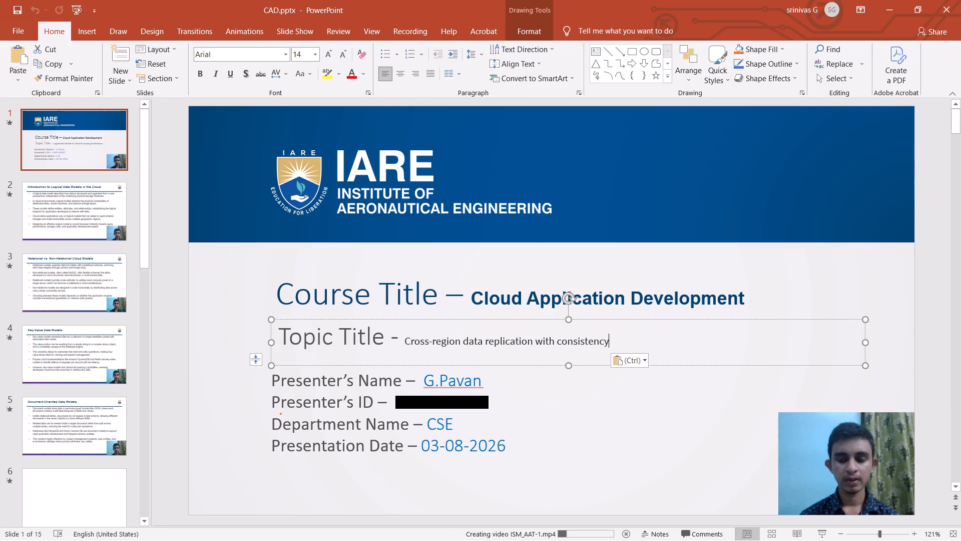
Enlarge the topic title text "Cross-region data replication with consistency" on slide 1 to 18 pt.
{"action": "left_click_drag", "start_coordinate": [408, 338], "coordinate": [407, 338]}
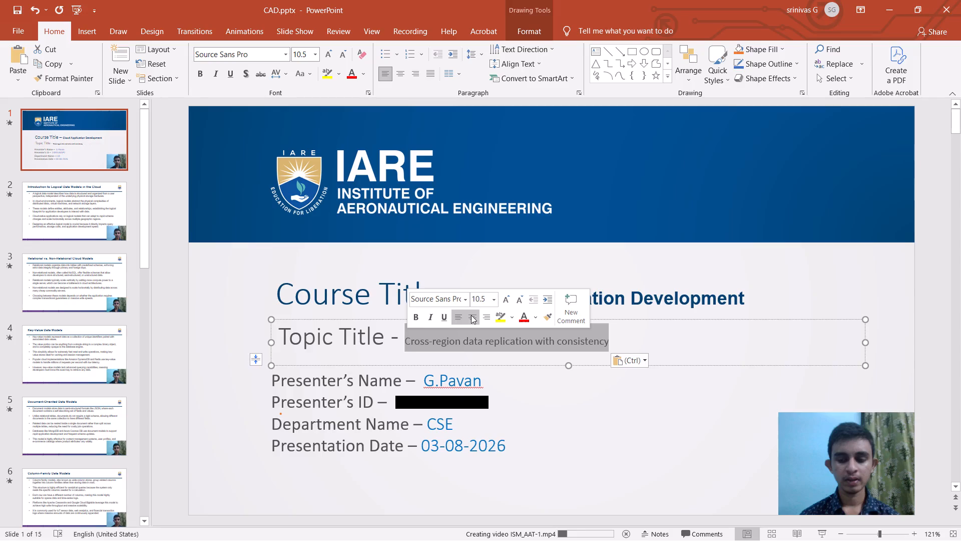
{"action": "double_click", "coordinate": [504, 301]}
{"action": "triple_click", "coordinate": [504, 301]}
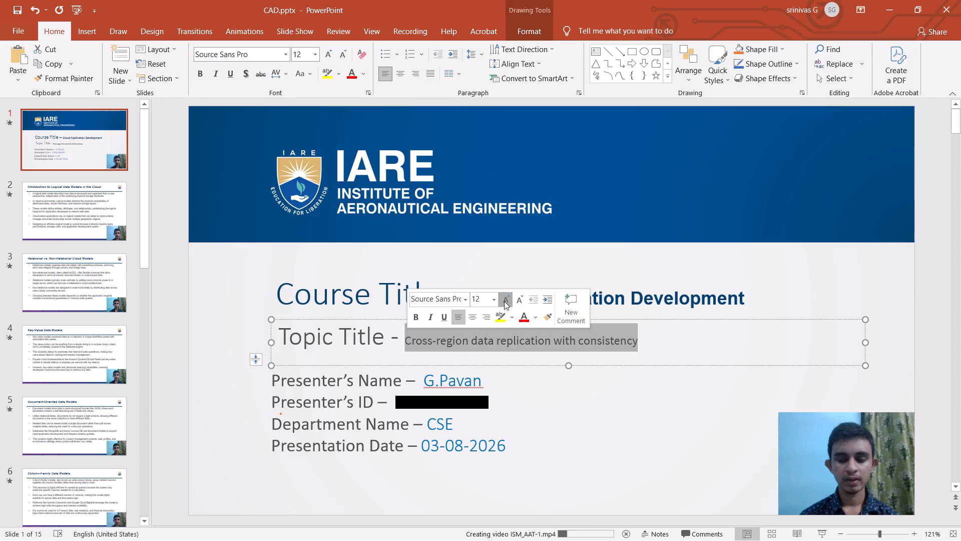
{"action": "left_click", "coordinate": [504, 301]}
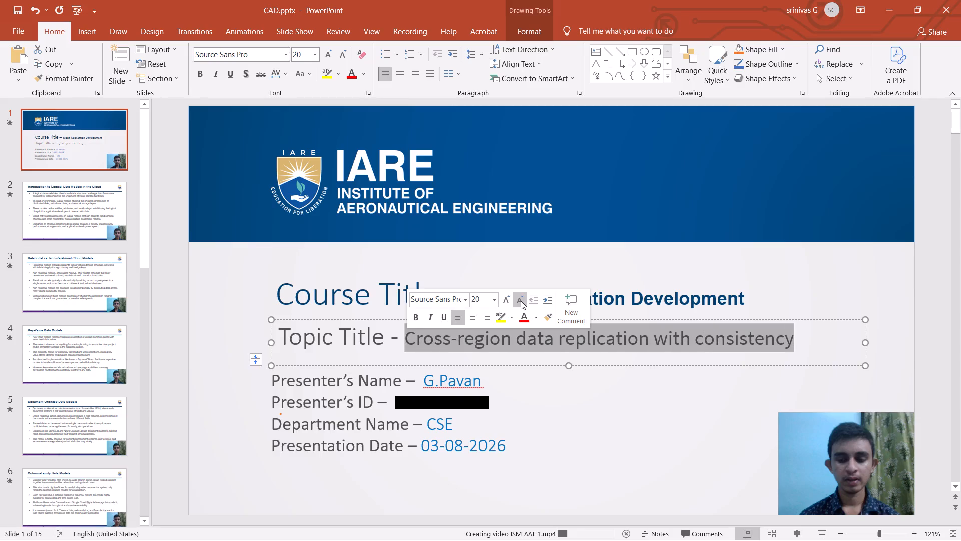
{"action": "left_click", "coordinate": [521, 301]}
Delete the existing webcam video from slide 1.
{"action": "left_click", "coordinate": [795, 472]}
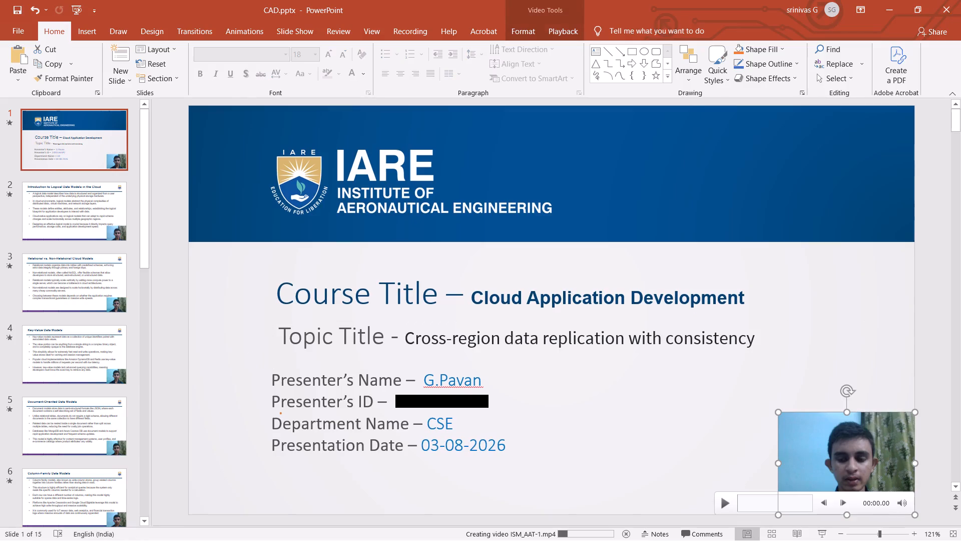
{"action": "key", "text": "Delete"}
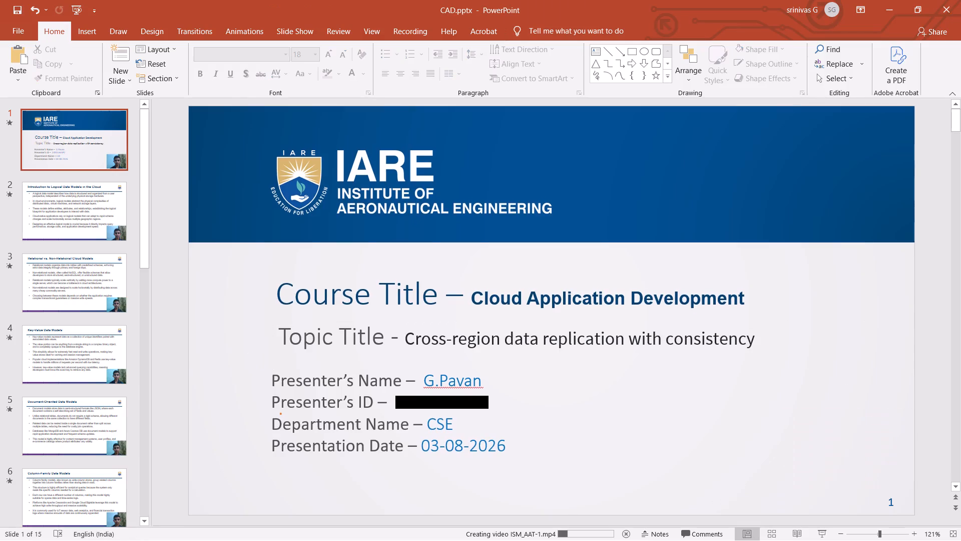
Clear the recordings on the current slide, slide 1, in the slide show recording view, and leave that view.
{"action": "left_click", "coordinate": [424, 35]}
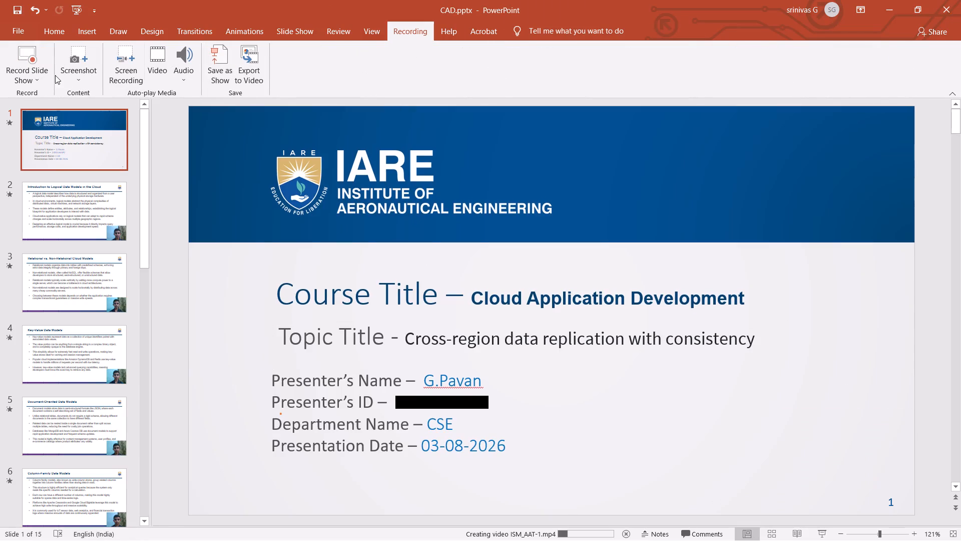
{"action": "left_click", "coordinate": [29, 73]}
{"action": "left_click", "coordinate": [47, 96]}
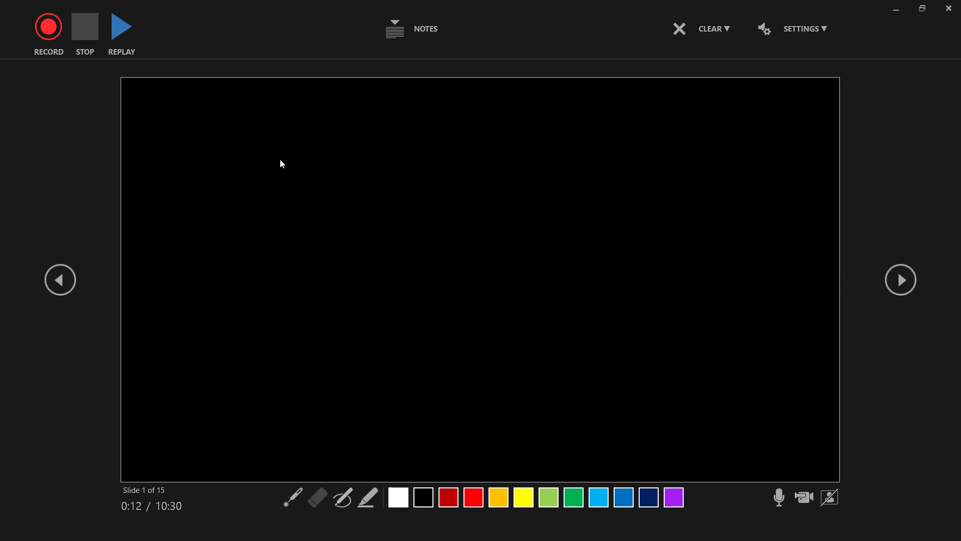
{"action": "left_click", "coordinate": [715, 28]}
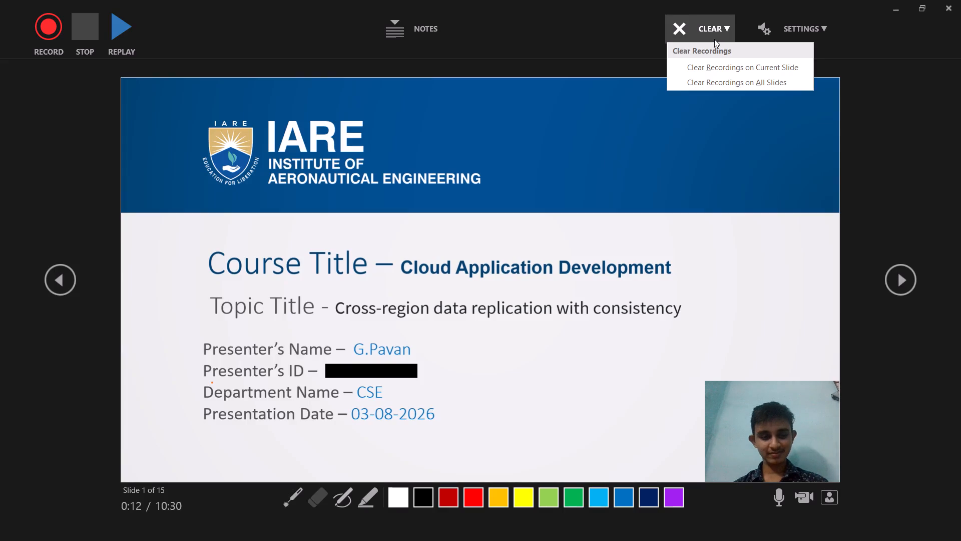
{"action": "left_click", "coordinate": [714, 39]}
{"action": "left_click", "coordinate": [714, 39]}
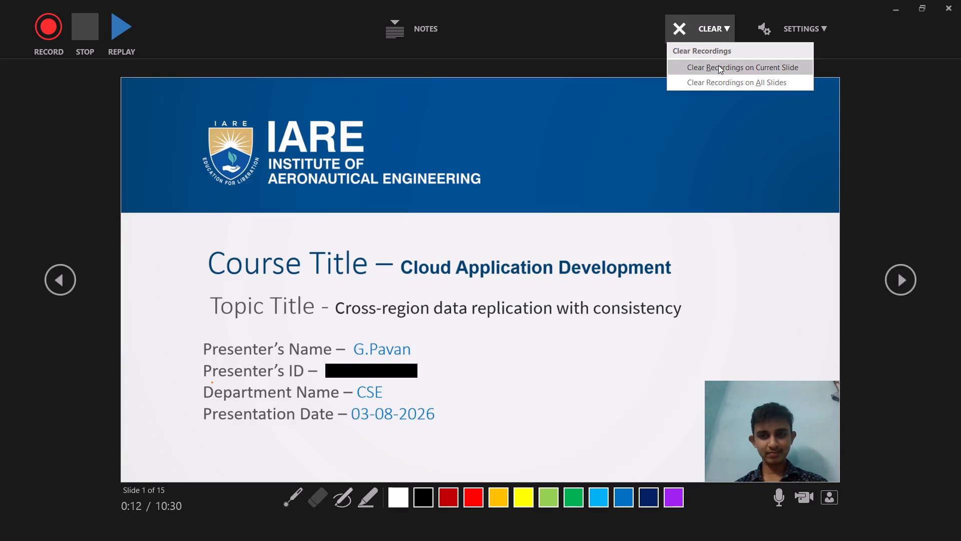
{"action": "left_click", "coordinate": [718, 65]}
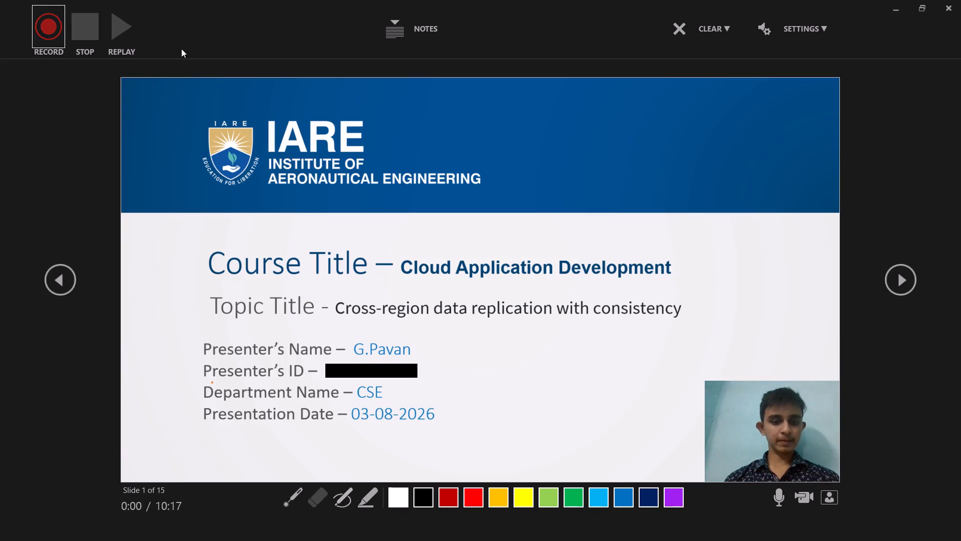
{"action": "left_click", "coordinate": [943, 9]}
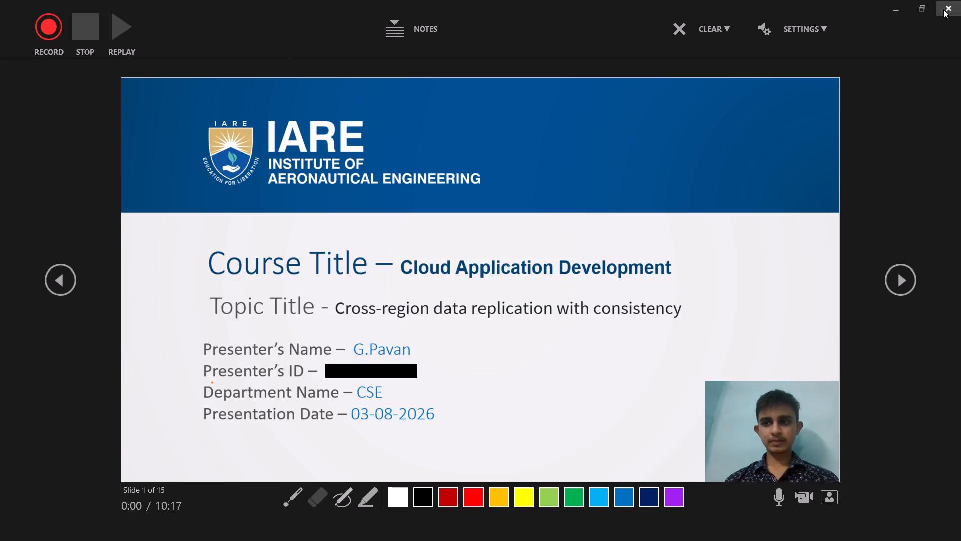
Change the presentation date on slide 1 to 28-10-2026.
{"action": "double_click", "coordinate": [431, 445]}
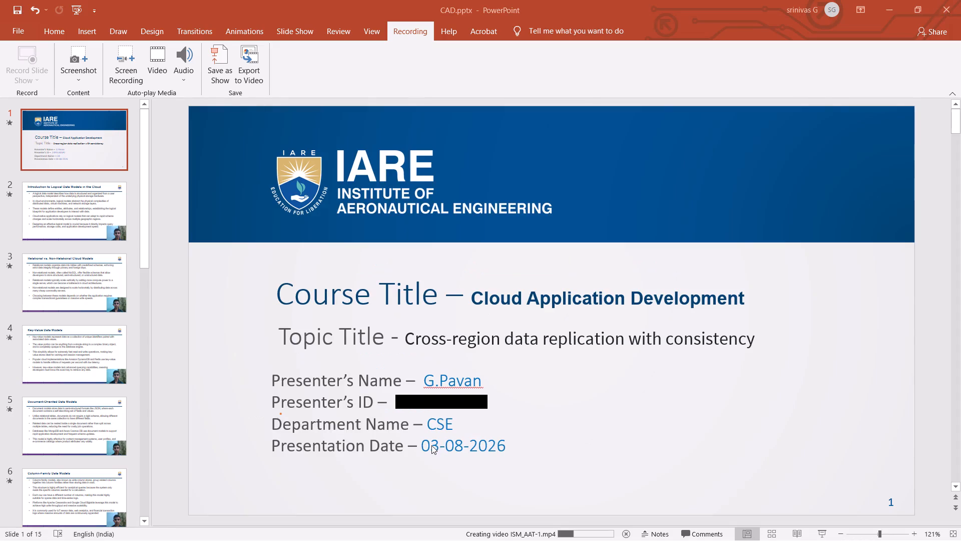
{"action": "double_click", "coordinate": [431, 445]}
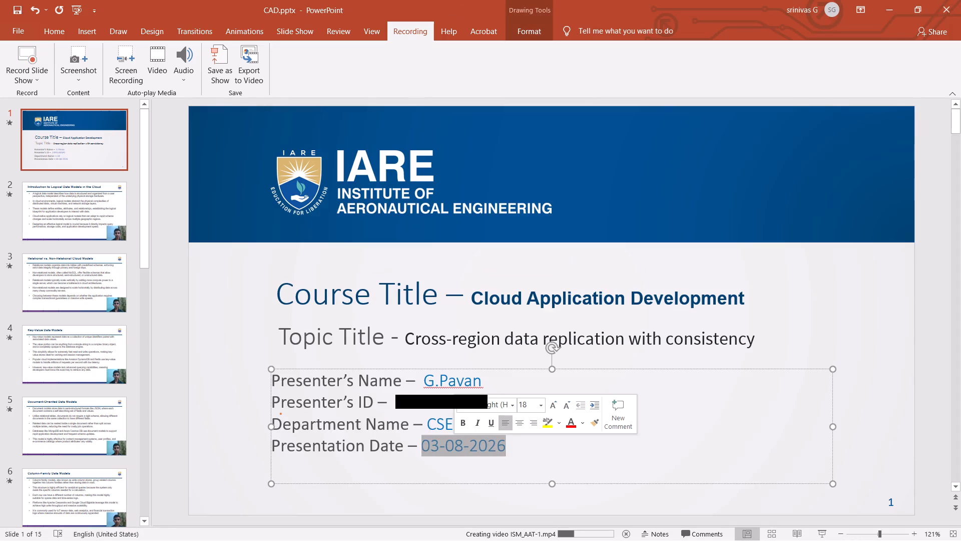
{"action": "left_click", "coordinate": [437, 445]}
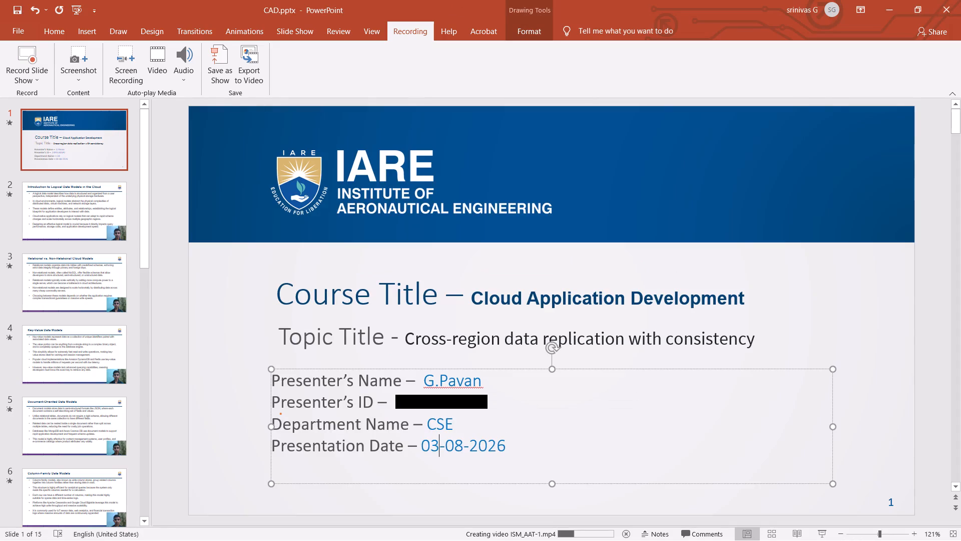
{"action": "key", "text": "BackSpace"}
{"action": "key", "text": "BackSpace"}
{"action": "type", "text": "28"}
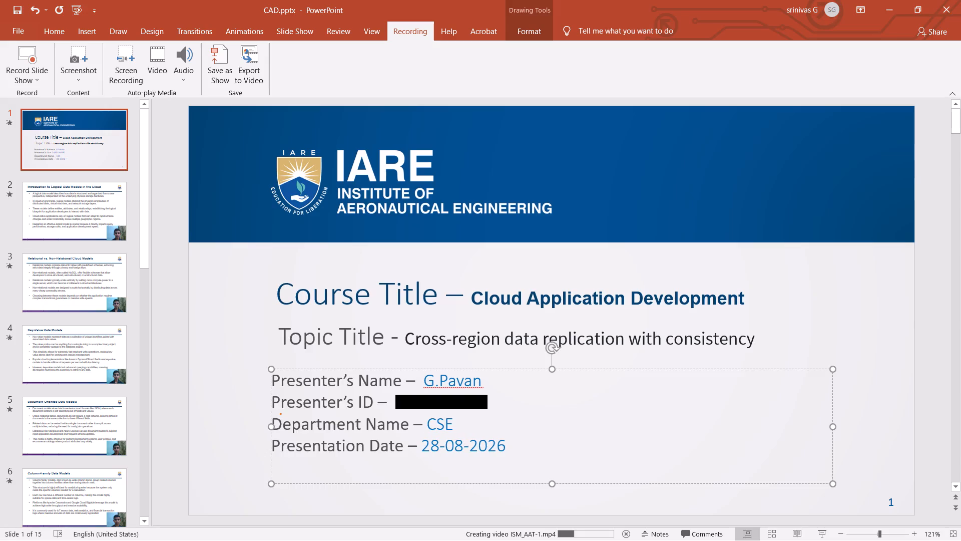
{"action": "key", "text": "Right"}
{"action": "key", "text": "Right"}
{"action": "key", "text": "Right"}
{"action": "key", "text": "BackSpace"}
{"action": "key", "text": "BackSpace"}
{"action": "type", "text": "10"}
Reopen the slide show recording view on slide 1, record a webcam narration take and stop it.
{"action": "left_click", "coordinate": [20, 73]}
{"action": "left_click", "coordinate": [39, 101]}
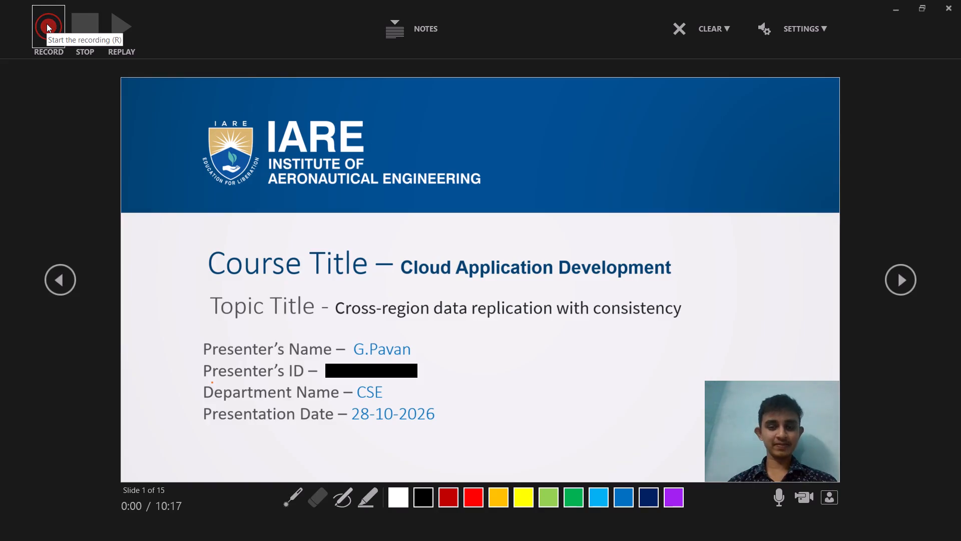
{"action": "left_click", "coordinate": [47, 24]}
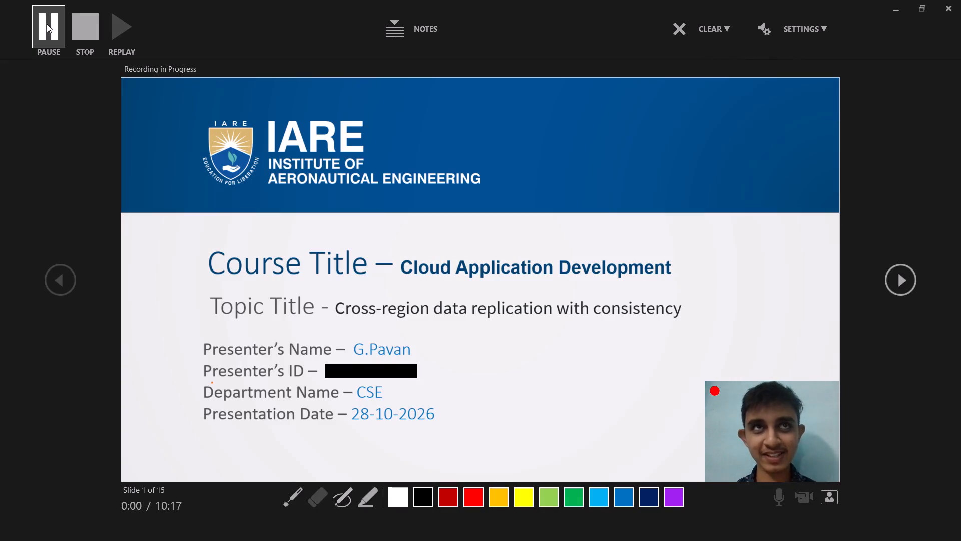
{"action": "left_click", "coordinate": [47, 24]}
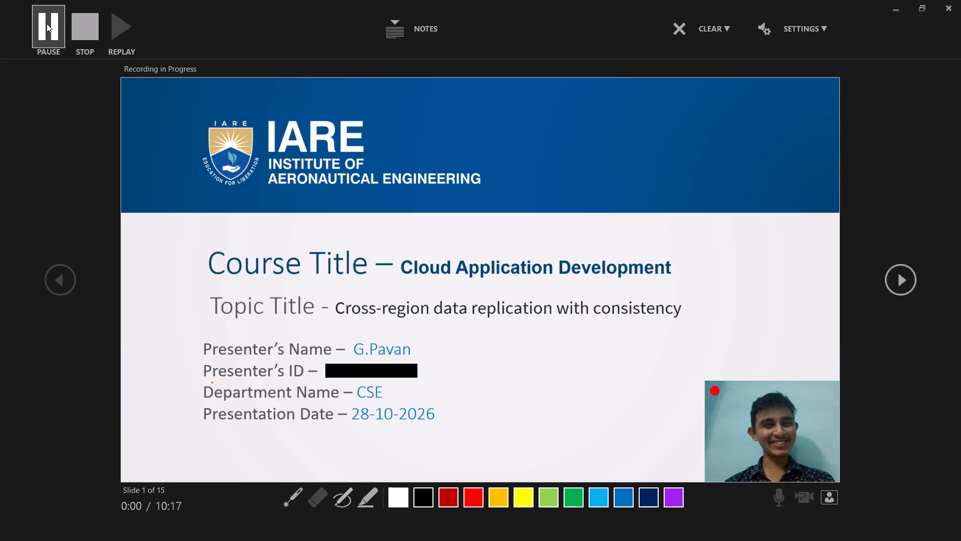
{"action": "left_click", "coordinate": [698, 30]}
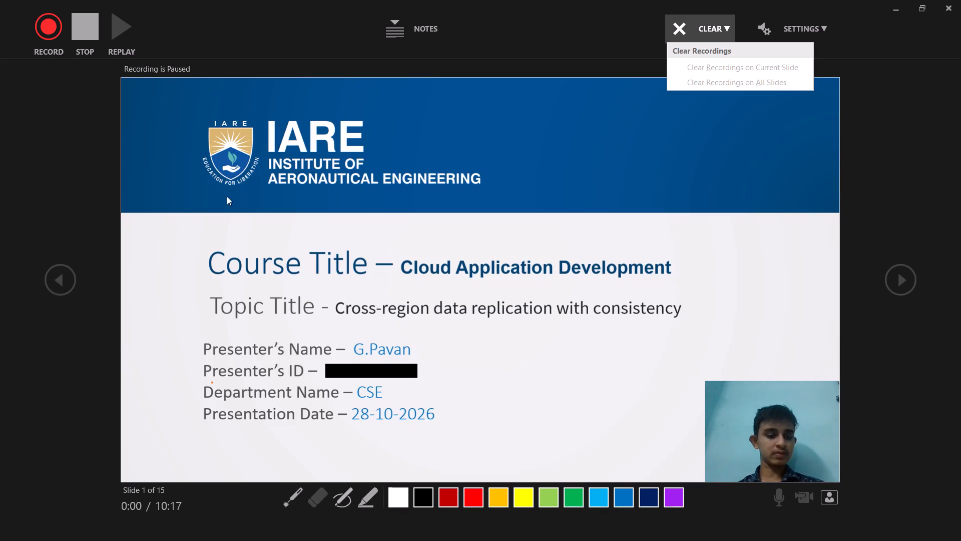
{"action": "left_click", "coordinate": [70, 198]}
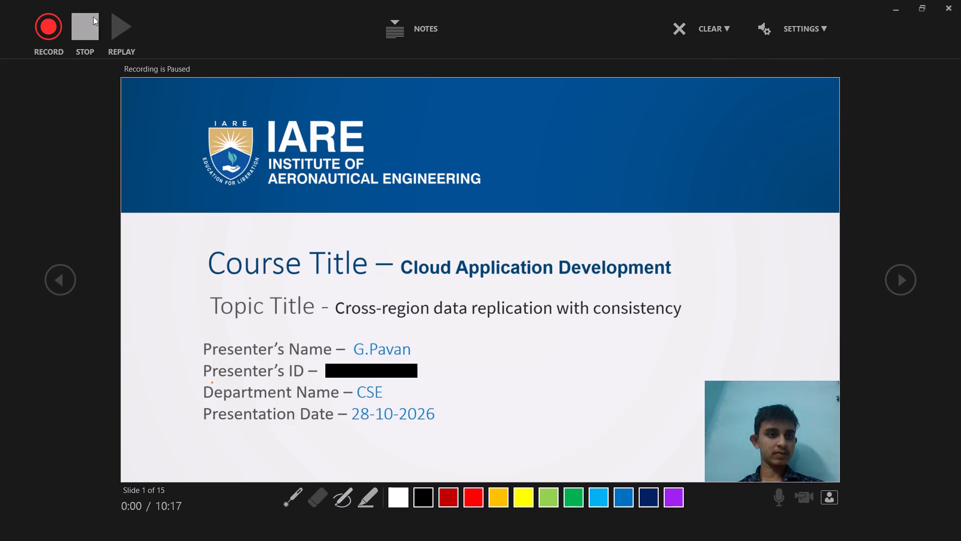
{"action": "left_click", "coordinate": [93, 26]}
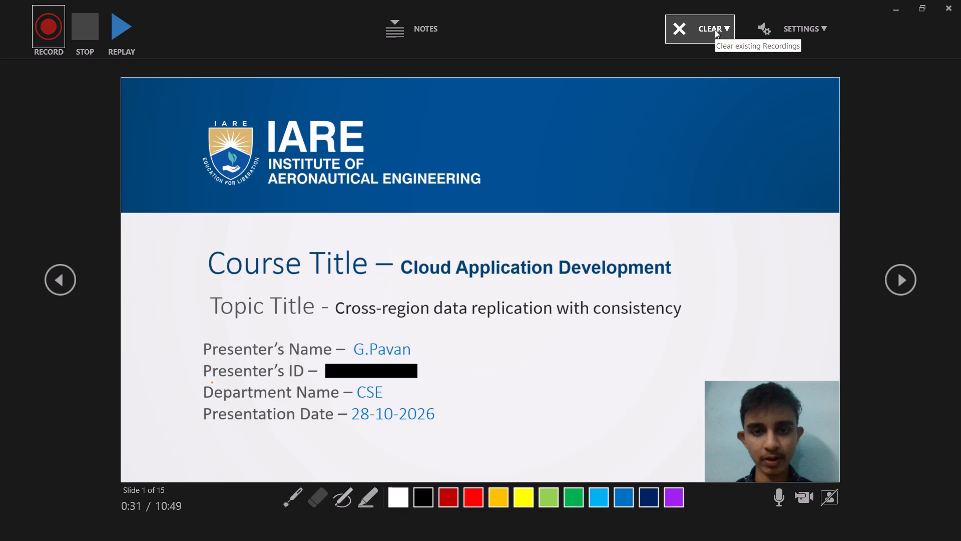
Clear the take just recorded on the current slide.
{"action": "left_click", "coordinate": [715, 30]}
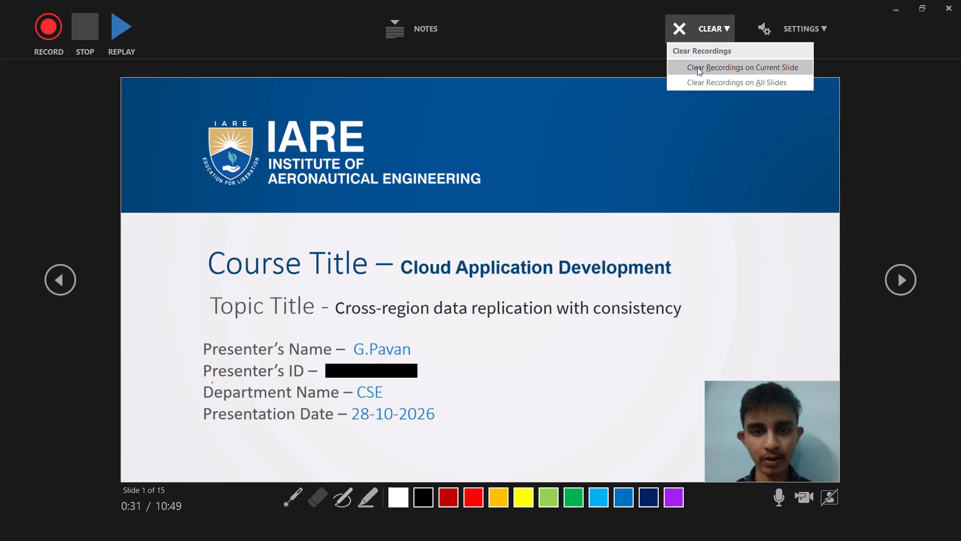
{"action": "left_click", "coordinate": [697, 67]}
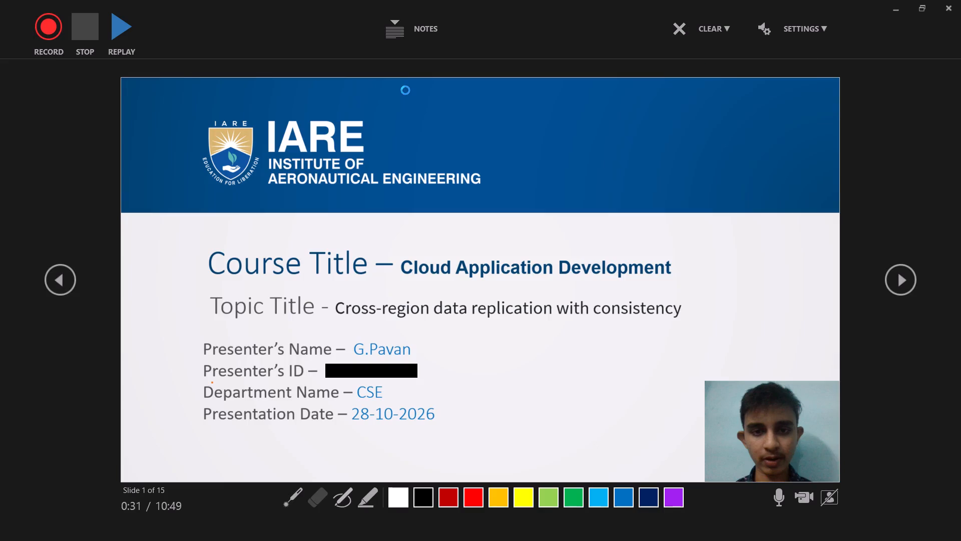
Record a fresh webcam narration for slide 1, stop it and close the recording view.
{"action": "left_click", "coordinate": [53, 28]}
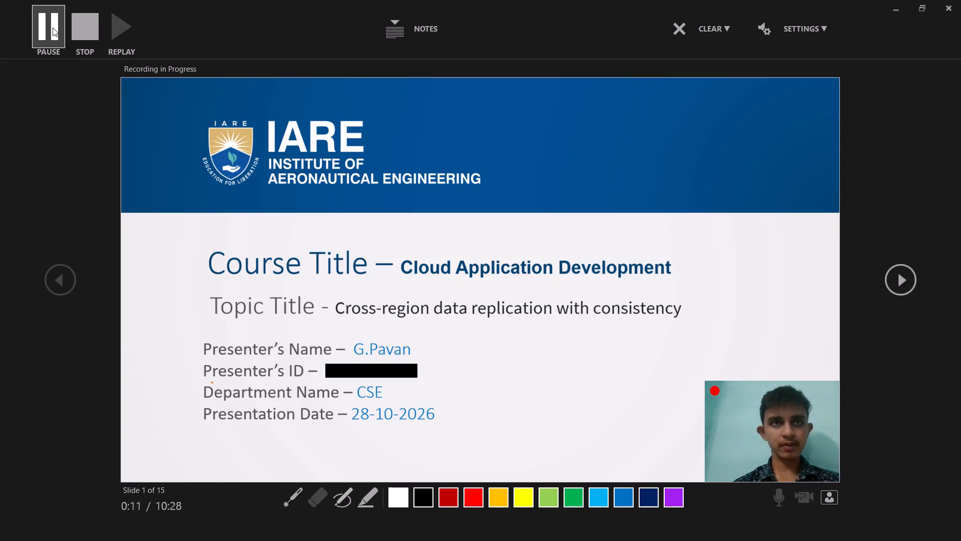
{"action": "left_click", "coordinate": [53, 28]}
{"action": "left_click", "coordinate": [78, 26]}
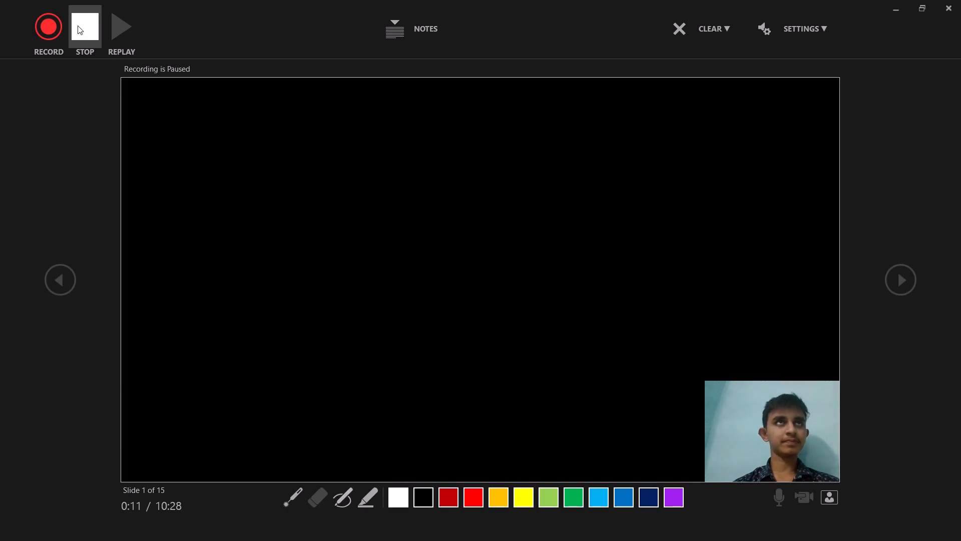
{"action": "left_click", "coordinate": [955, 3]}
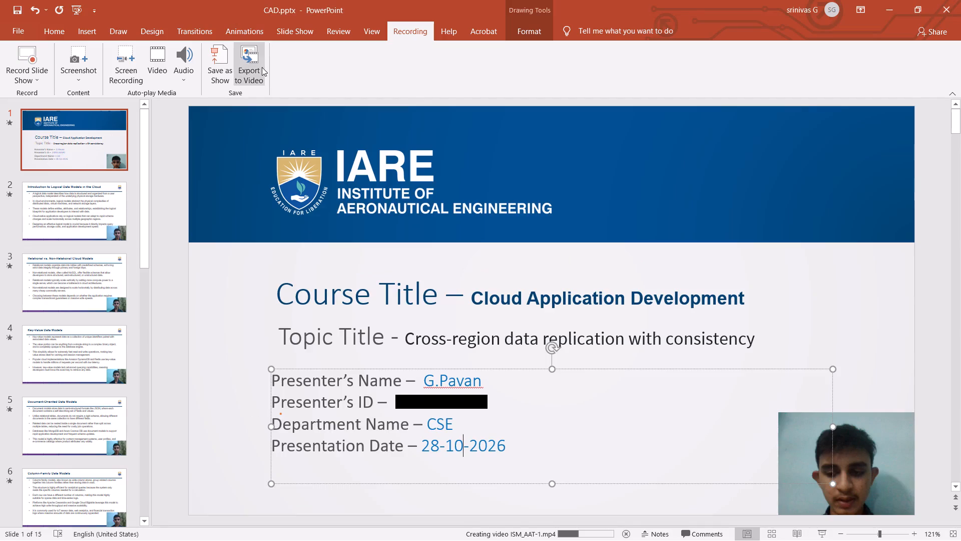
Export the presentation as a Full HD (1080p) MPEG-4 video with recorded timings and narrations, saved as CAD_AAT-1.mp4 in Downloads.
{"action": "left_click", "coordinate": [262, 67]}
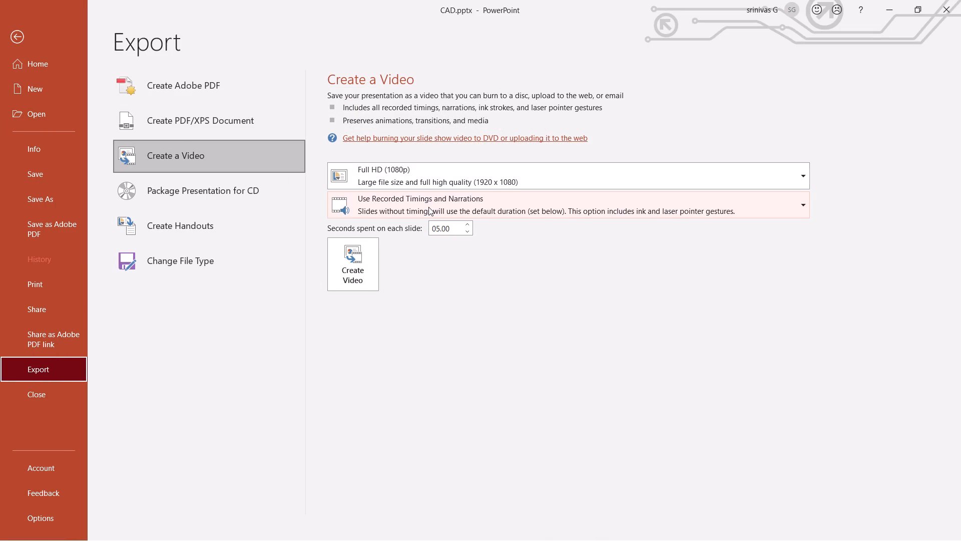
{"action": "left_click", "coordinate": [428, 208]}
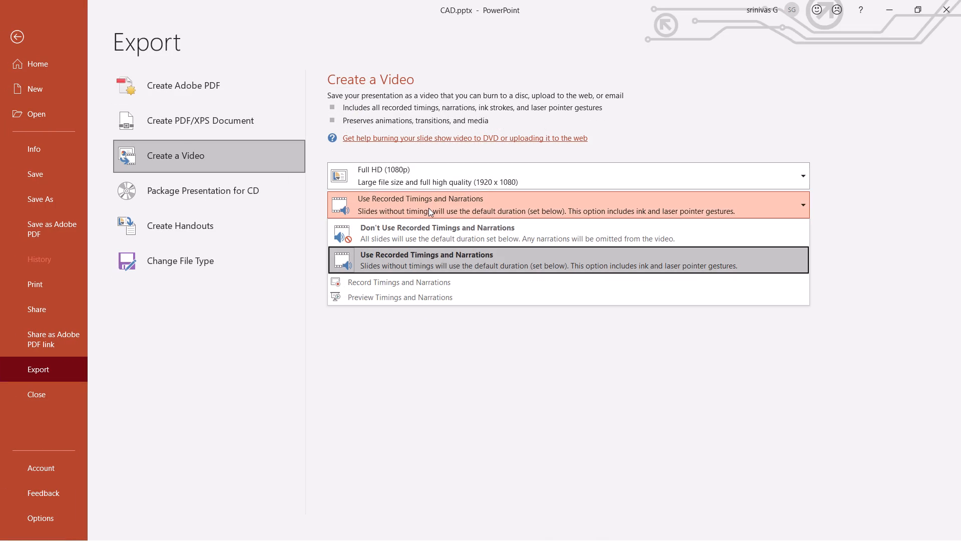
{"action": "left_click", "coordinate": [449, 264]}
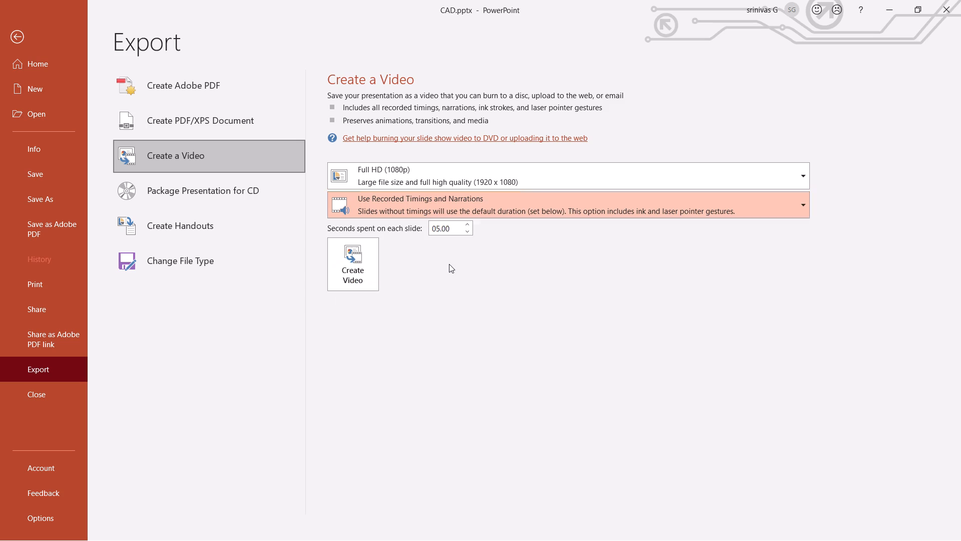
{"action": "left_click", "coordinate": [354, 260]}
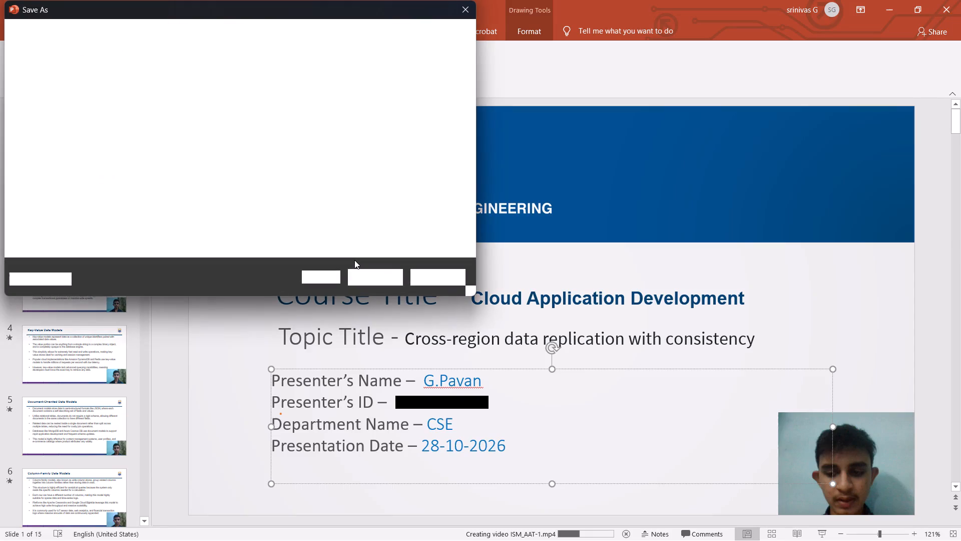
{"action": "left_click", "coordinate": [365, 277]}
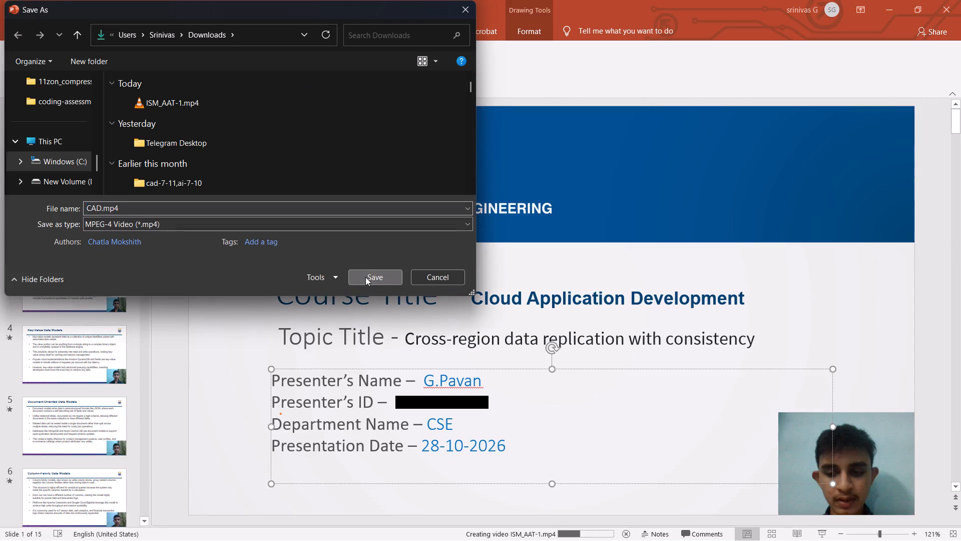
{"action": "left_click", "coordinate": [549, 277]}
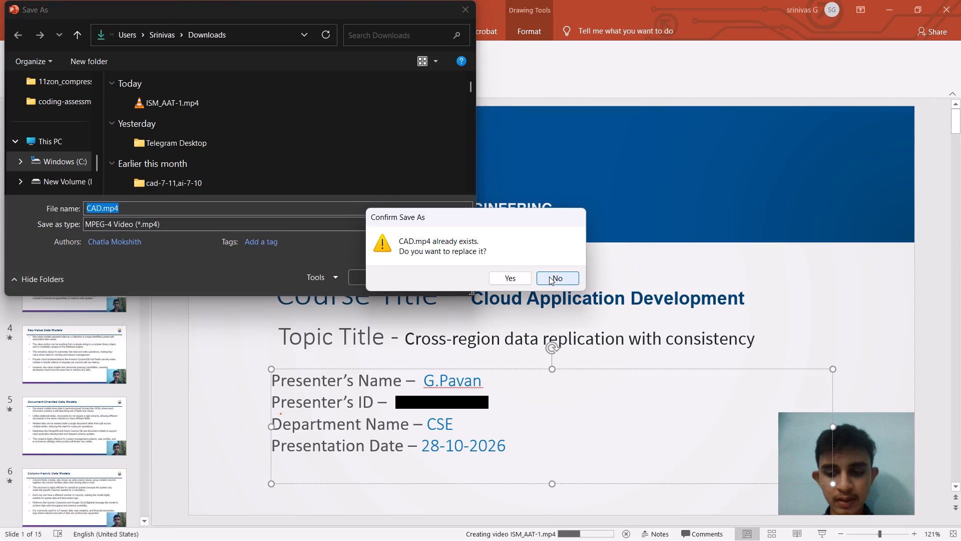
{"action": "left_click", "coordinate": [101, 210]}
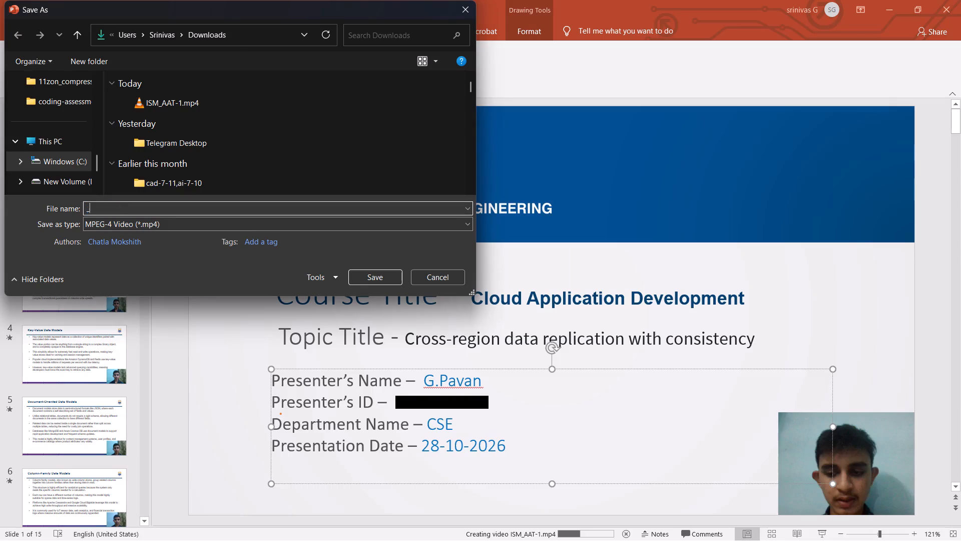
{"action": "key", "text": "shift+underscore"}
{"action": "key", "text": "ctrl+z"}
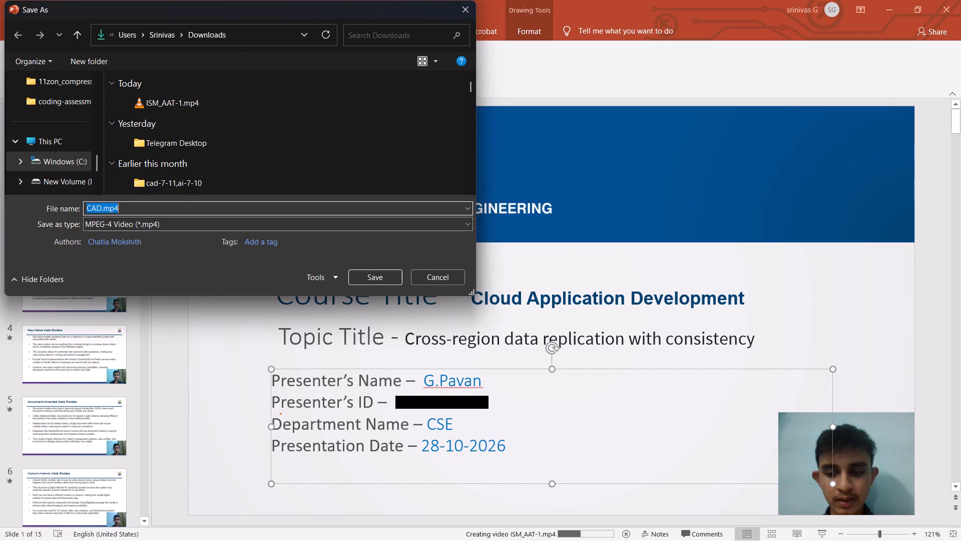
{"action": "left_click", "coordinate": [101, 210]}
{"action": "type", "text": "_AAT-"}
{"action": "key", "text": "1"}
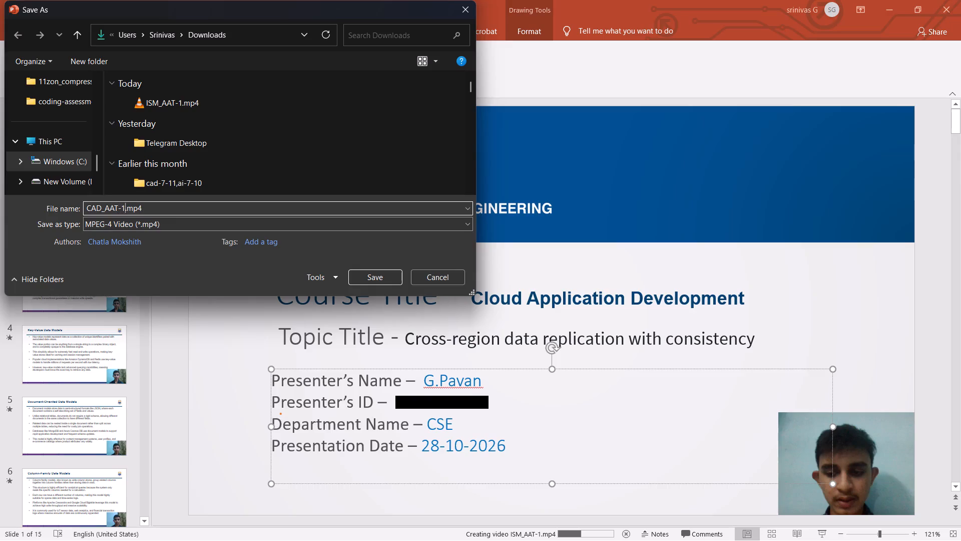
{"action": "left_click", "coordinate": [363, 275]}
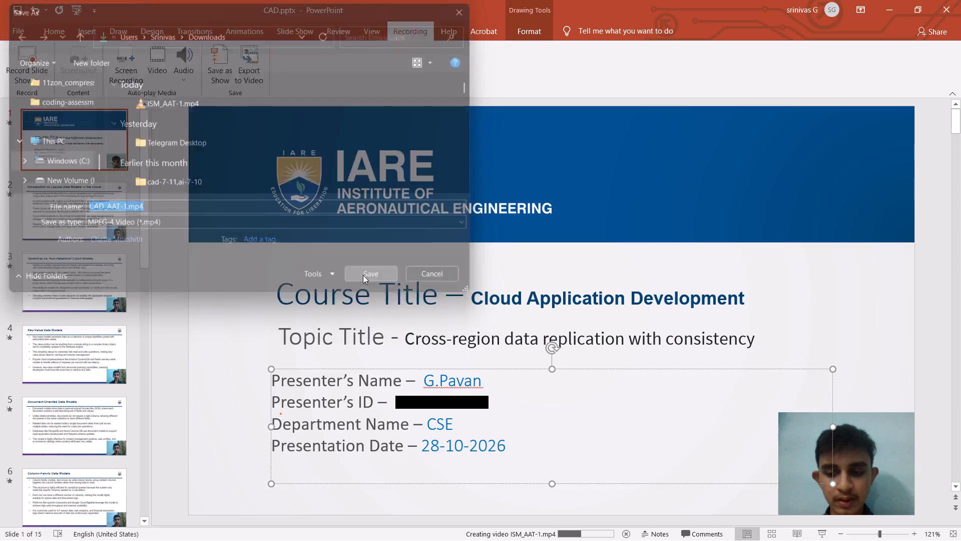